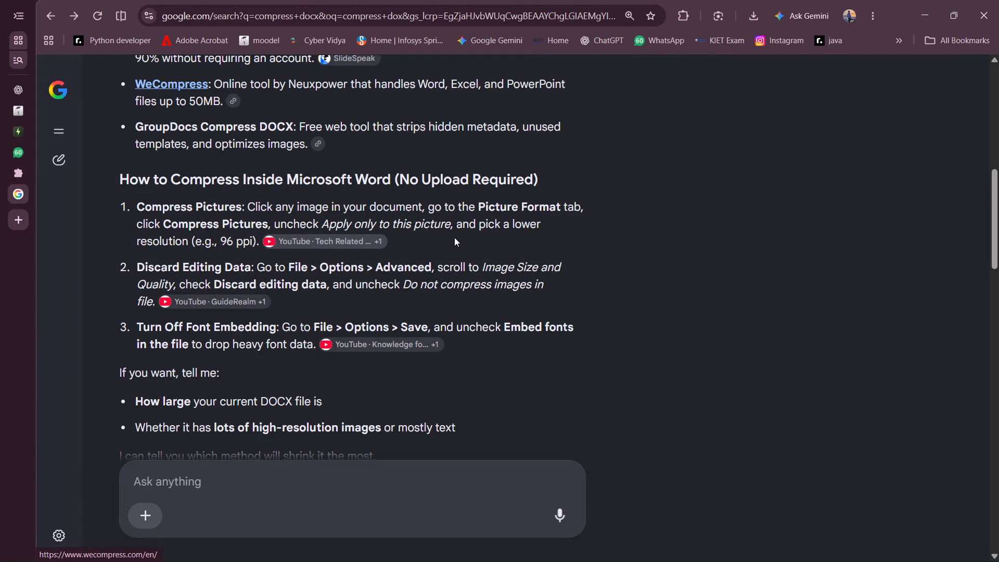
Look through the "compress docx" search results and open SlideSpeak's free Word document compression page.
scroll(465, 193, down, 1)
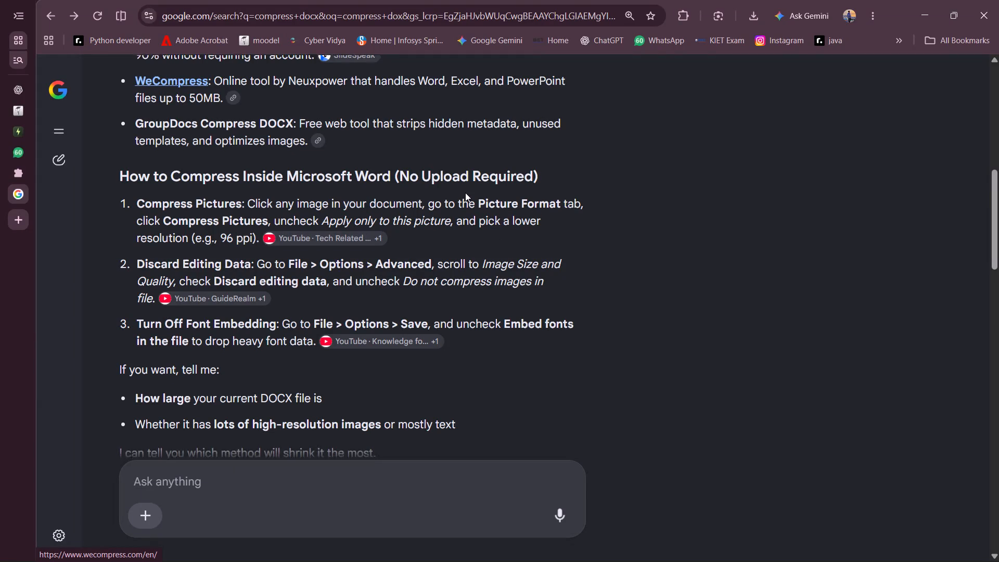
scroll(465, 193, down, 4)
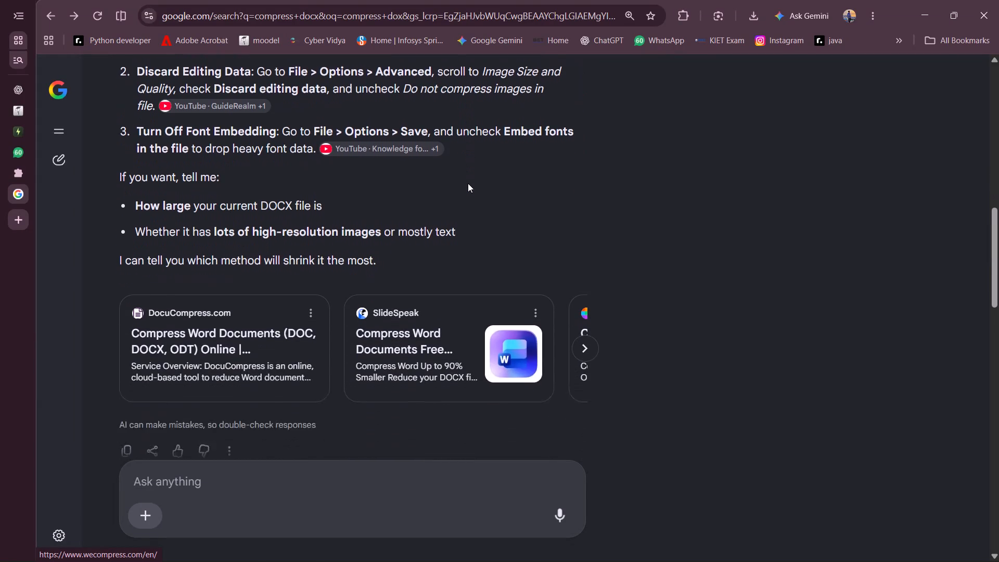
scroll(468, 183, down, 4)
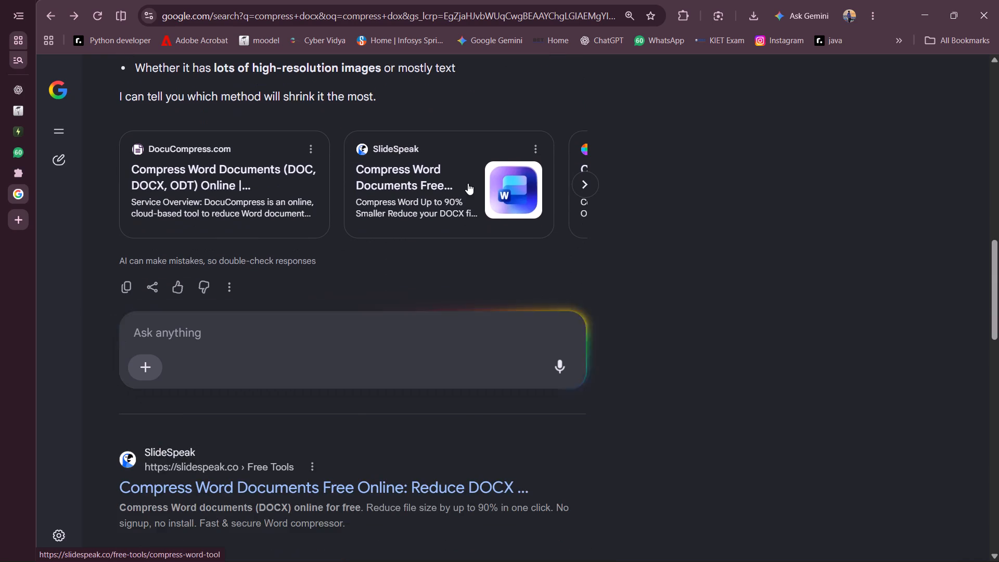
scroll(468, 183, down, 3)
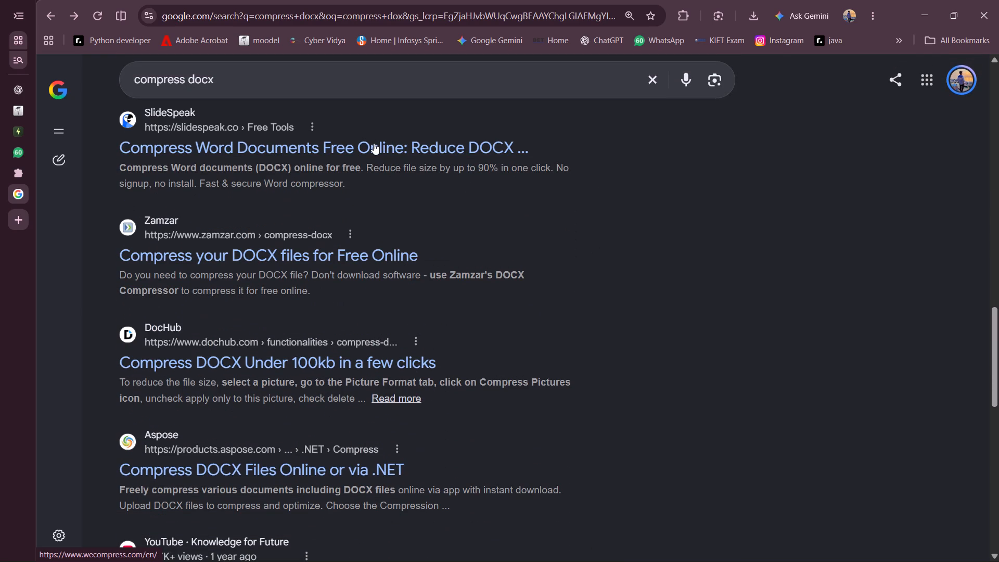
click(374, 143)
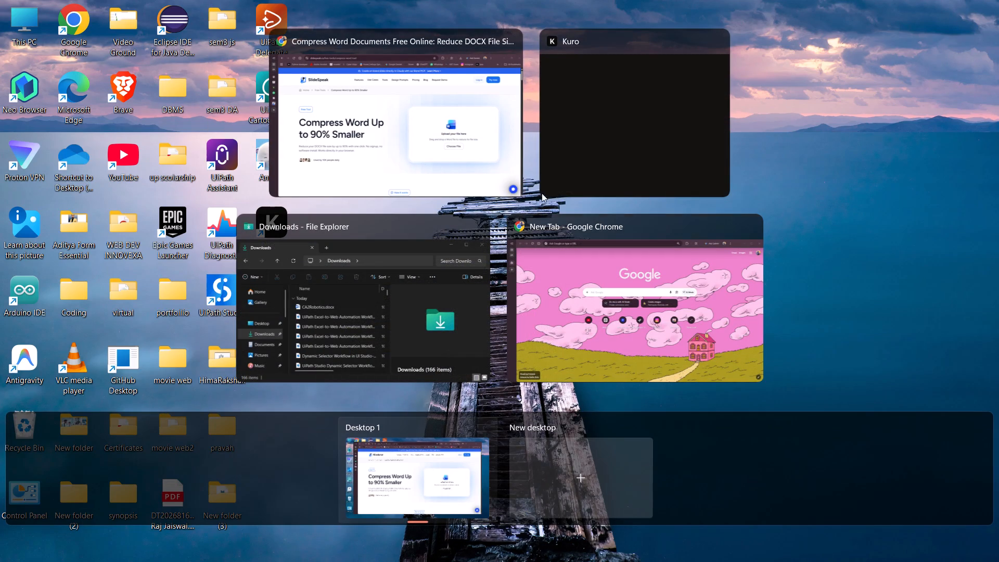
Return to the CA2-ASSIGNMENT submission page and close its file picker.
click(483, 163)
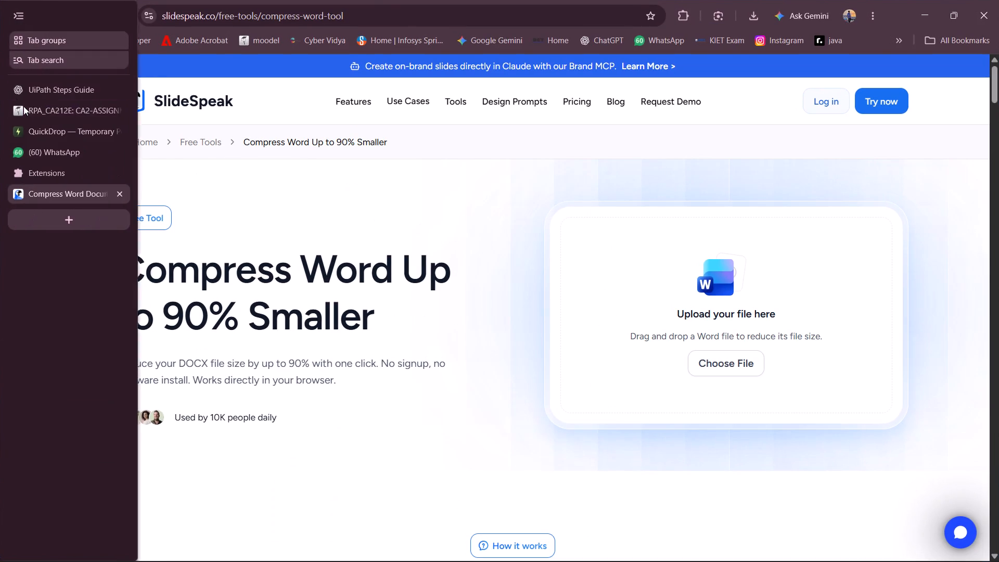
click(26, 109)
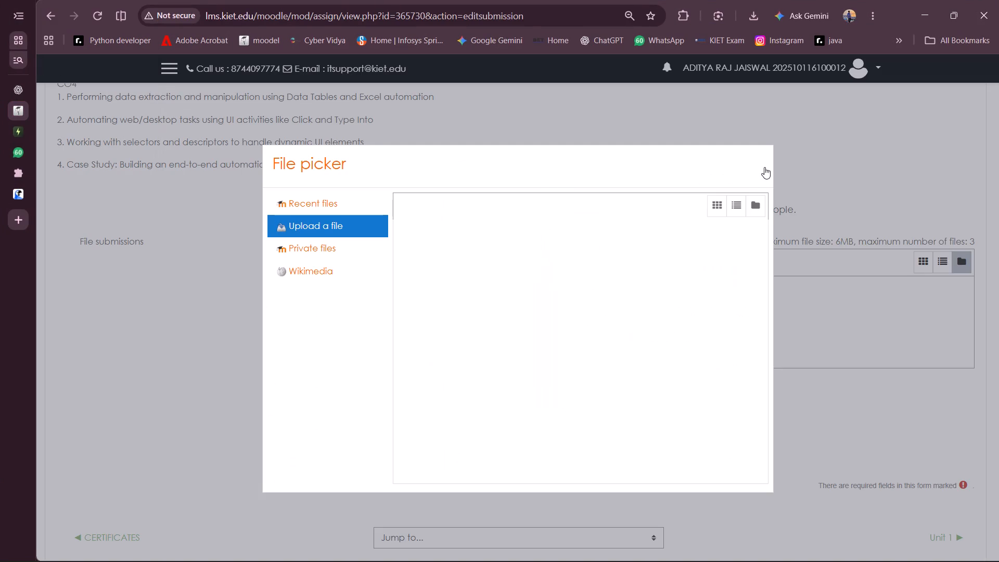
click(764, 167)
Copy the text of CO3 item 1, "Creating a basic automation workflow in UiPath Studio", from the assignment description.
scroll(577, 203, up, 6)
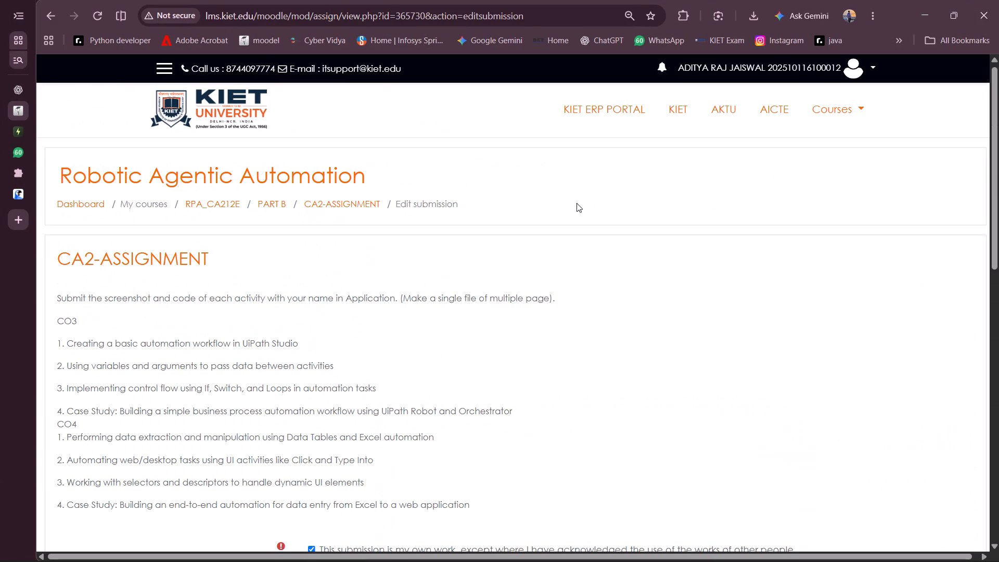
drag(317, 341, 91, 343)
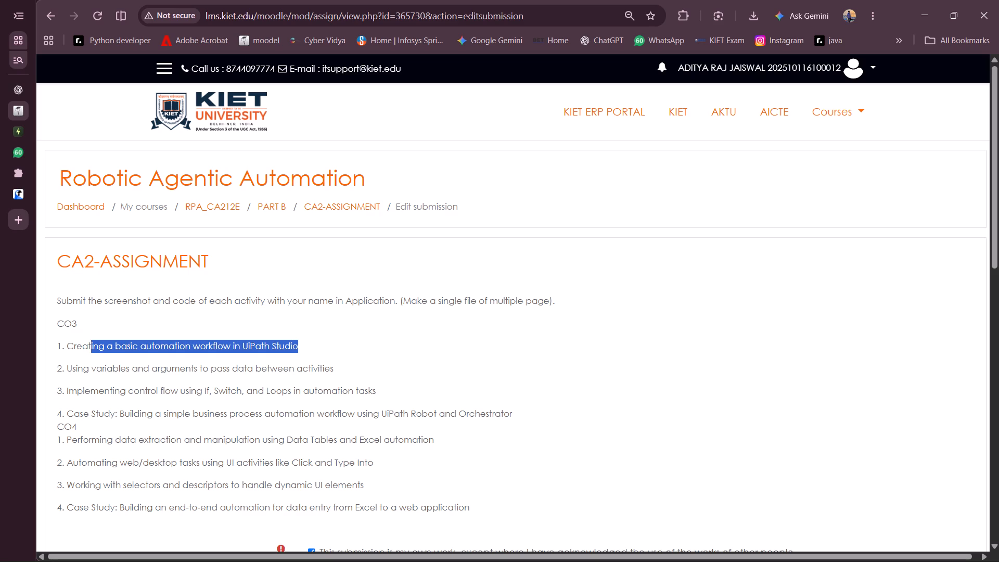
drag(91, 343, 68, 339)
key(ctrl+c)
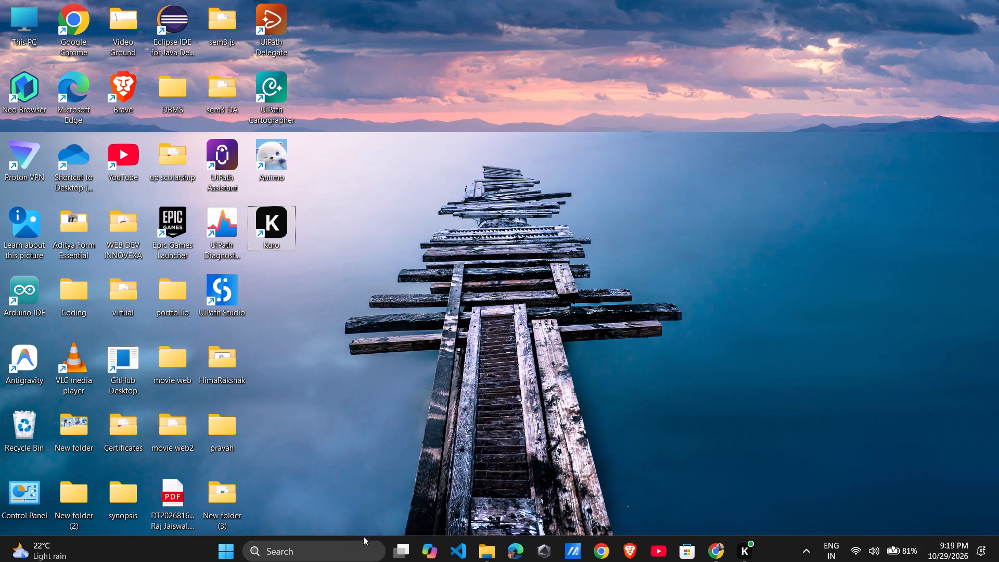
Launch Word, dismiss the licence notice and open the recent document CA2Robotics.docx.
click(307, 548)
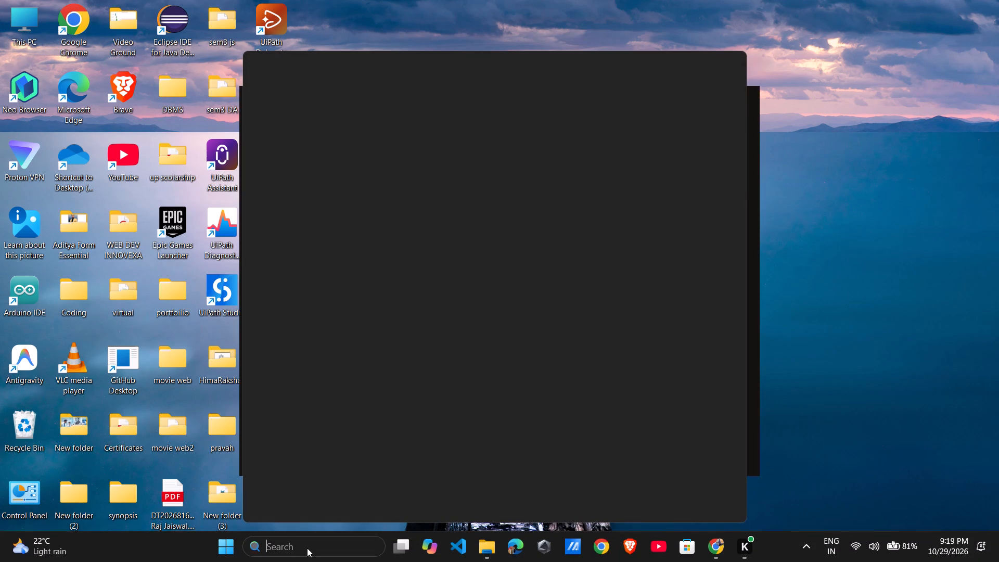
text(ms)
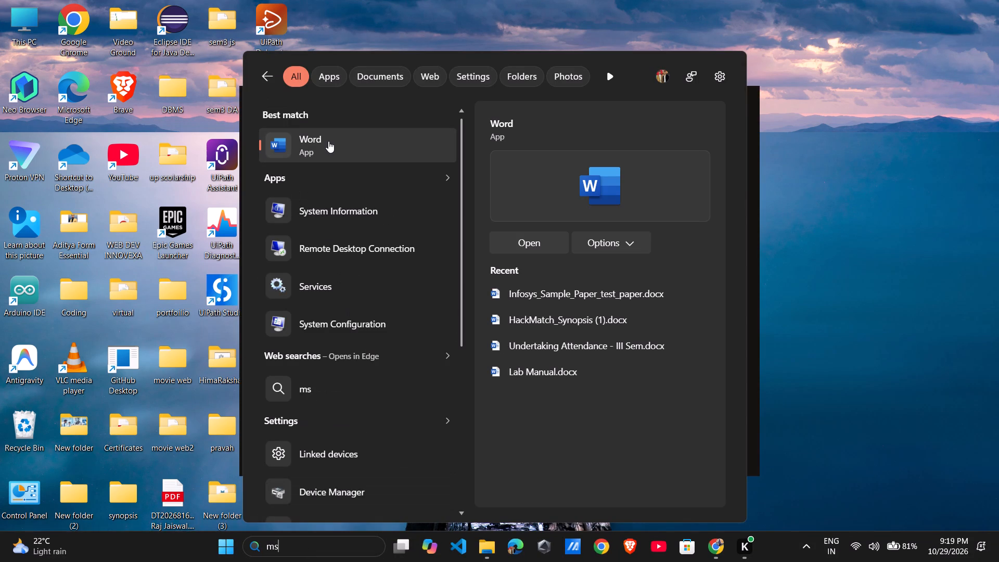
click(329, 142)
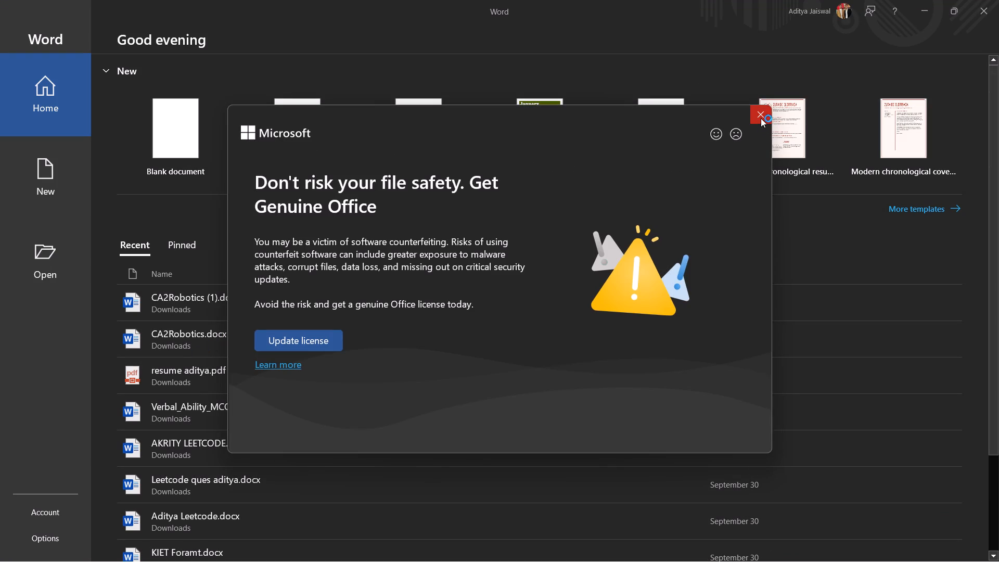
click(761, 118)
click(235, 341)
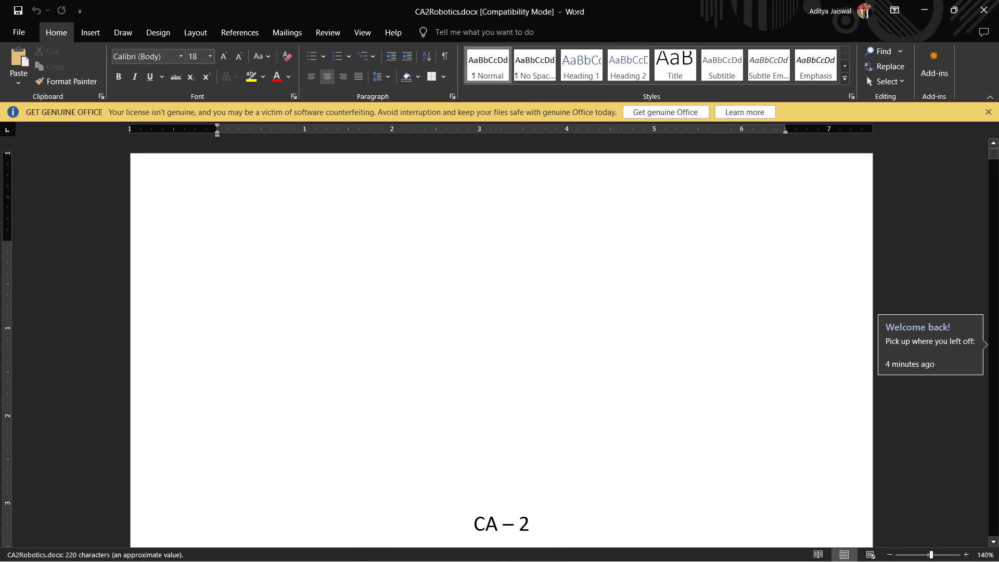
Paste "Creating a basic automation workflow in UiPath Studio" after the CO3 QUES-1 heading, separated by a space.
scroll(815, 352, up, 4)
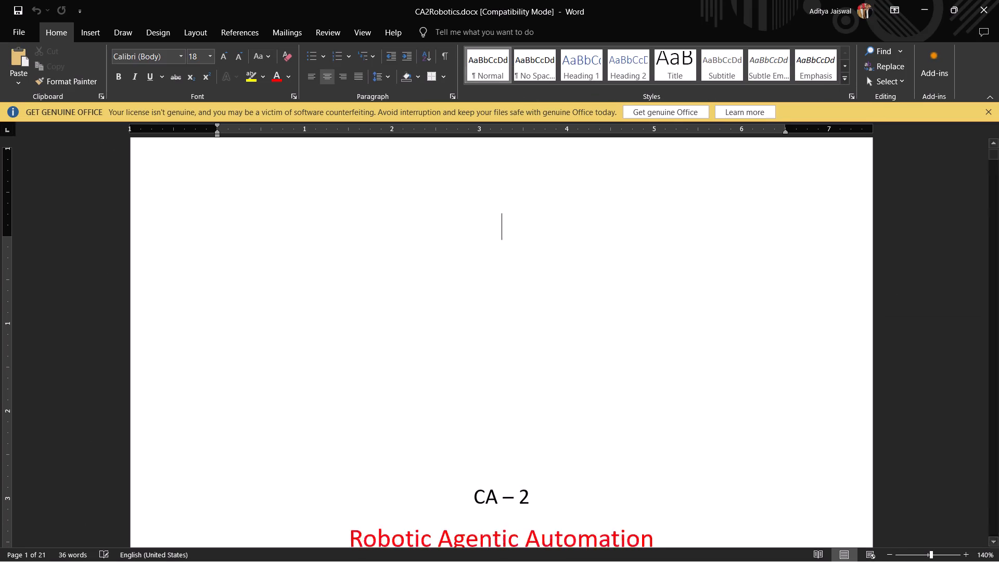
scroll(815, 352, down, 5)
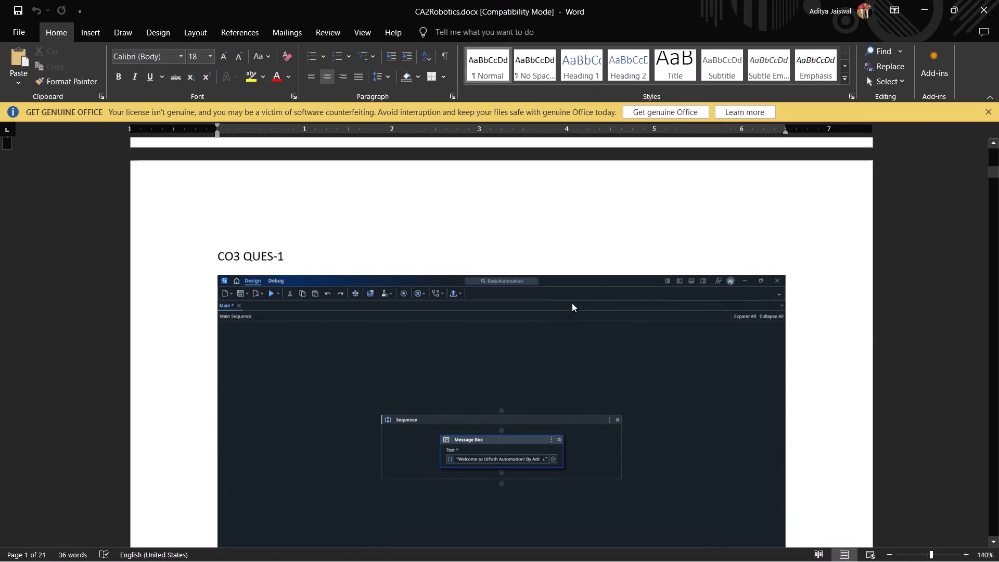
click(473, 260)
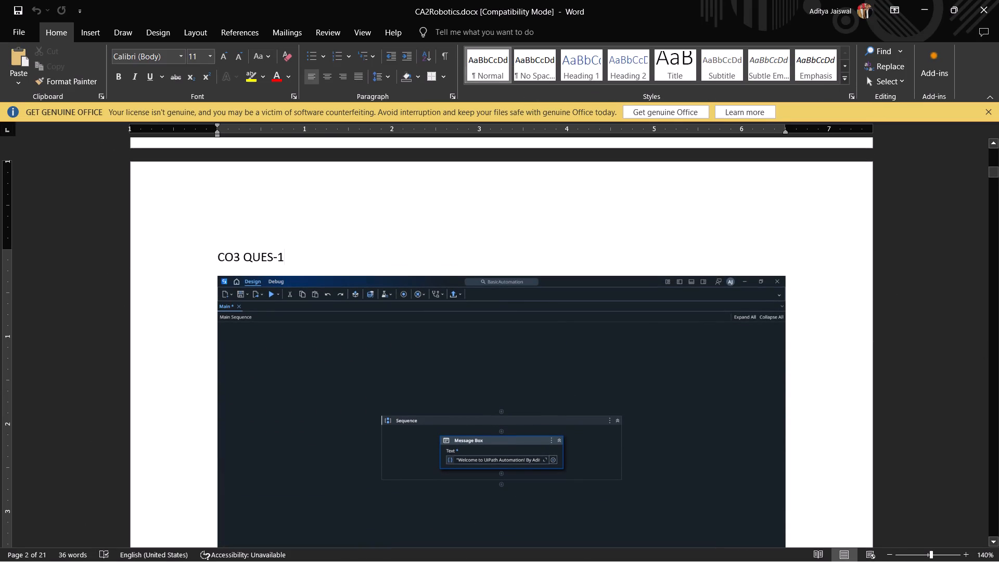
key(space)
key(ctrl+v)
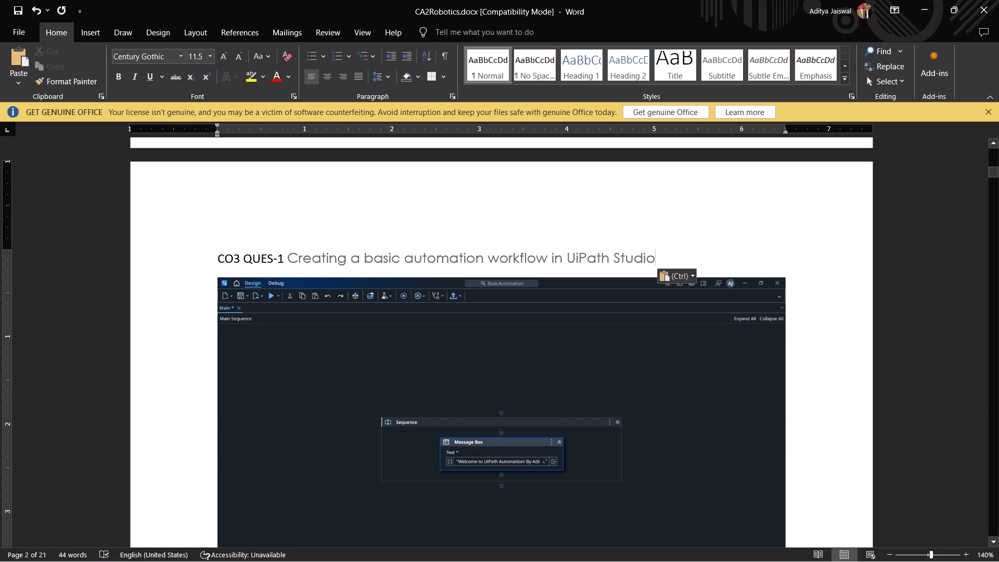
Place the cursor after the CO3 QUES -2 heading and arrange Word side by side with the assignment page.
scroll(609, 334, down, 4)
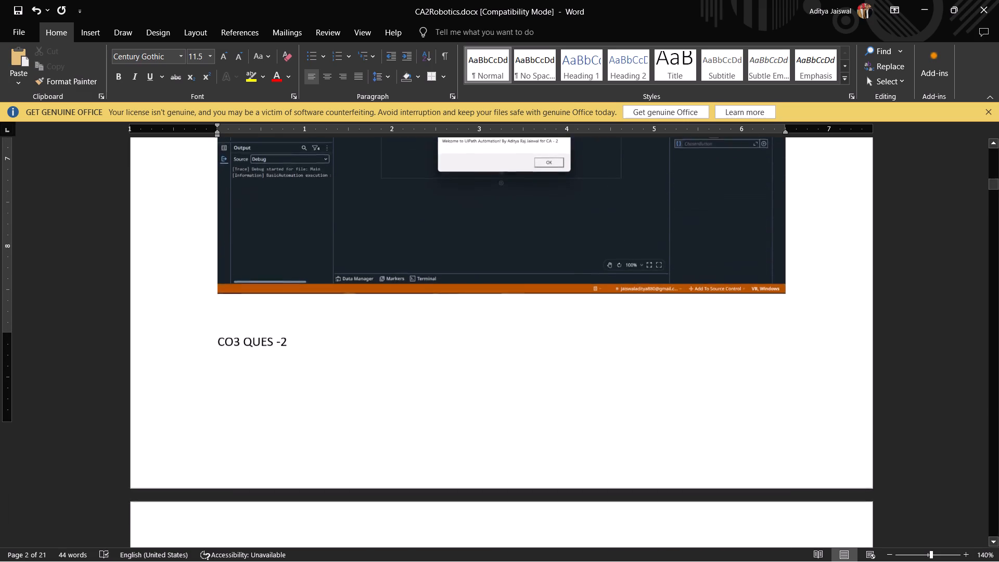
scroll(609, 334, down, 1)
click(321, 183)
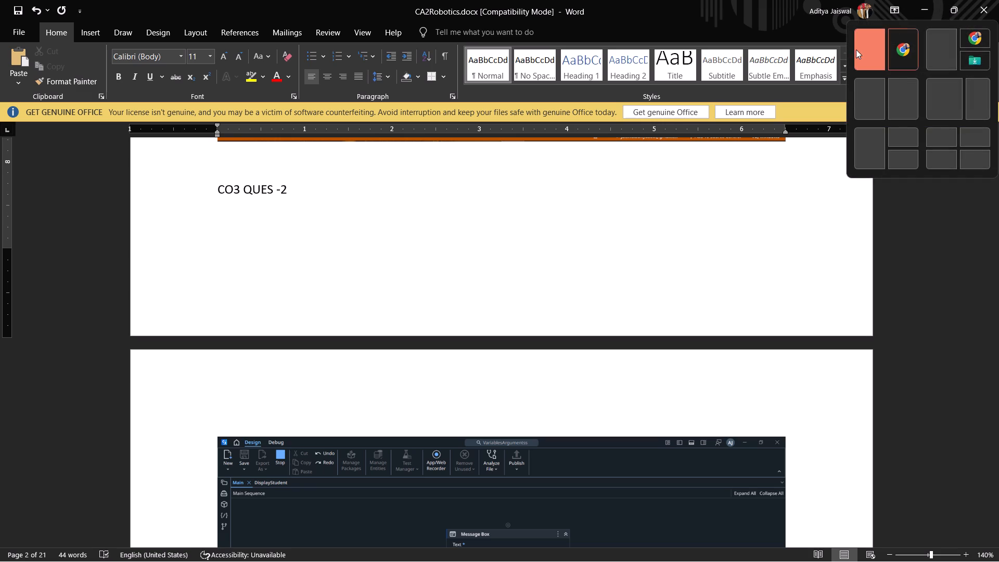
click(858, 48)
Copy "Using variables and arguments to pass data between activities" from the assignment and paste it after the CO3 QUES -2 heading.
scroll(719, 336, down, 1)
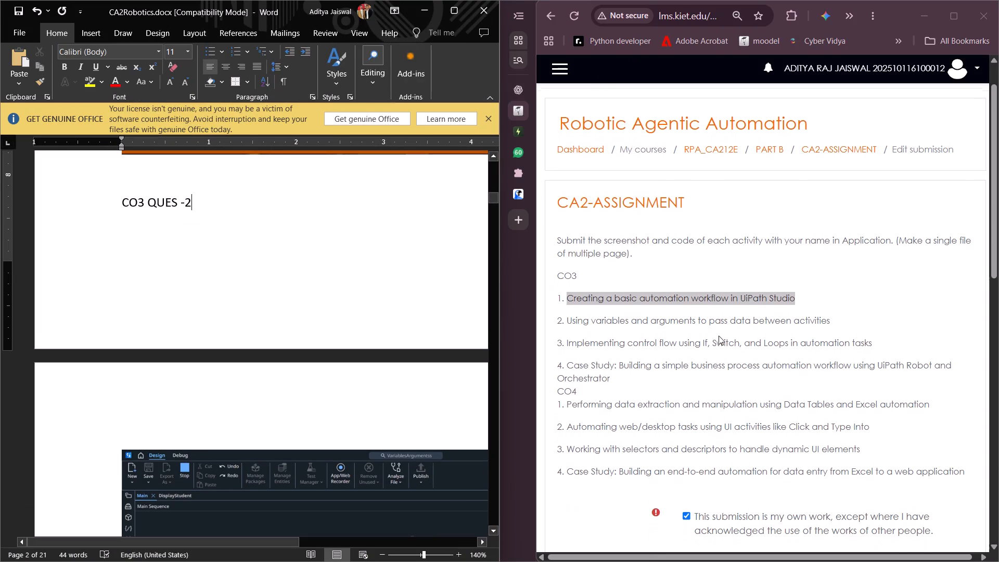
scroll(719, 336, down, 1)
drag(840, 317, 577, 314)
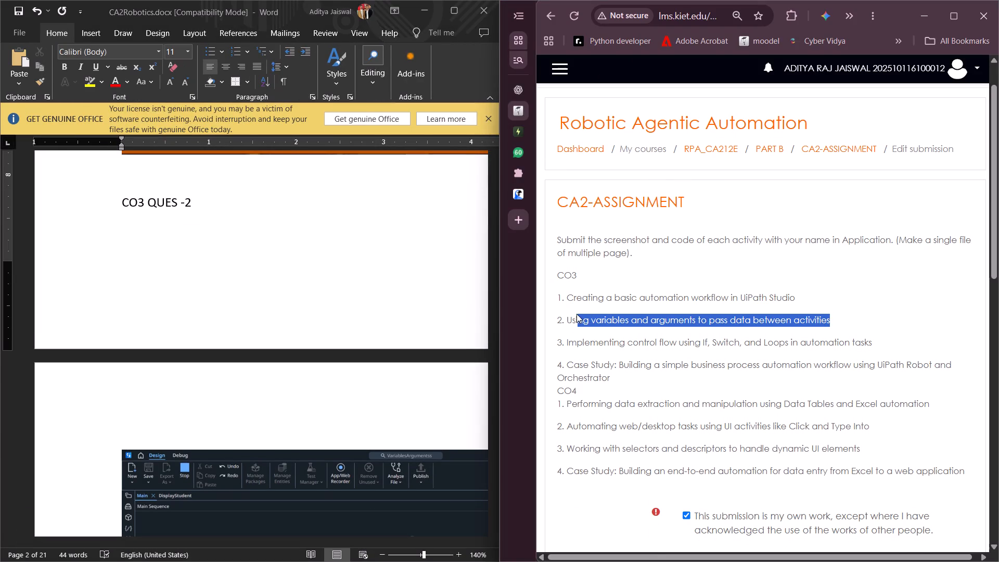
drag(577, 314, 568, 314)
key(ctrl+c)
click(218, 205)
key(space)
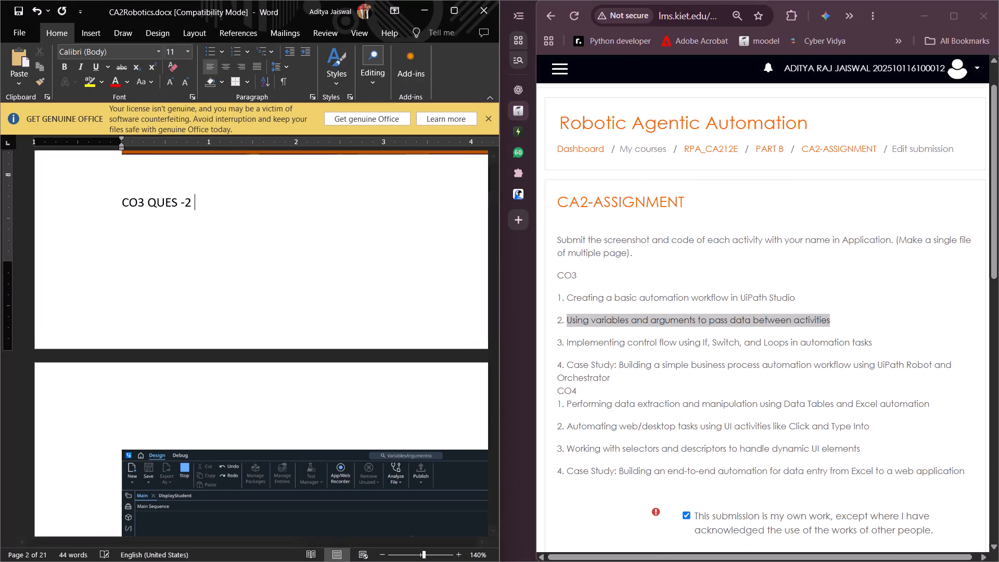
key(ctrl+v)
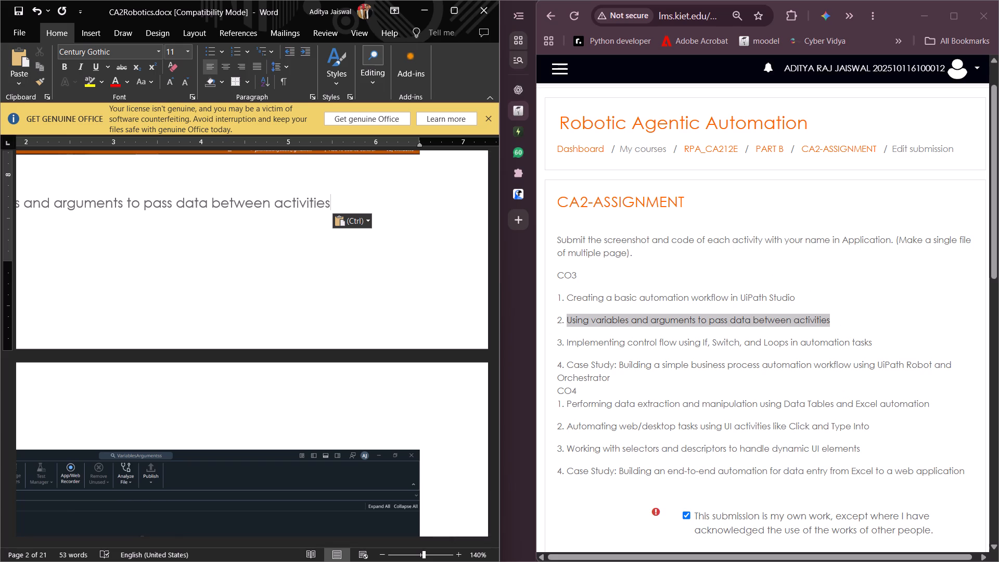
Copy the text of CO3 item 3, "Implementing control flow using If, Switch, and Loops in automation tasks", from the assignment page.
click(873, 339)
drag(873, 339, 632, 341)
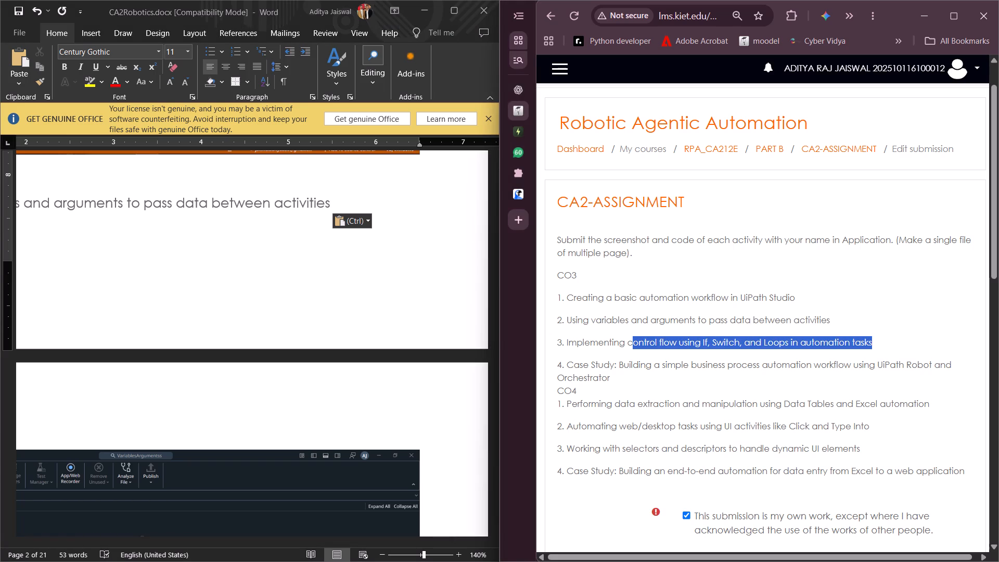
drag(632, 341, 569, 336)
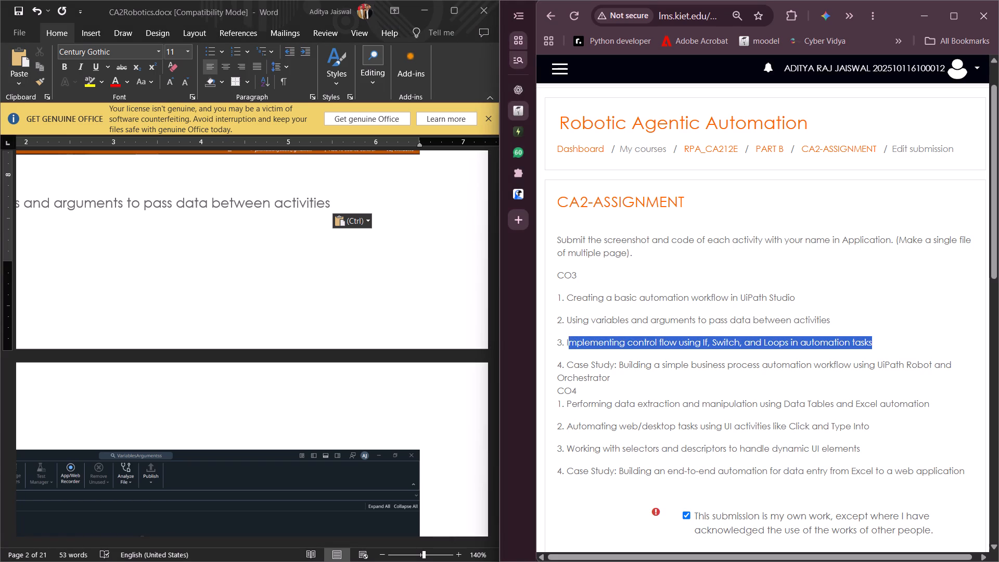
drag(565, 341, 895, 342)
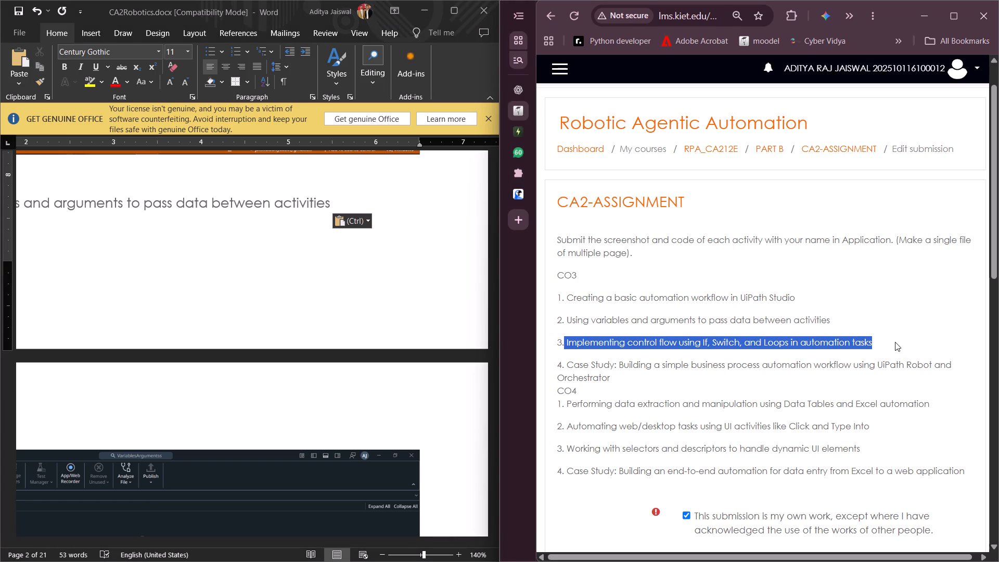
ctrl+click(901, 342)
key(ctrl+c)
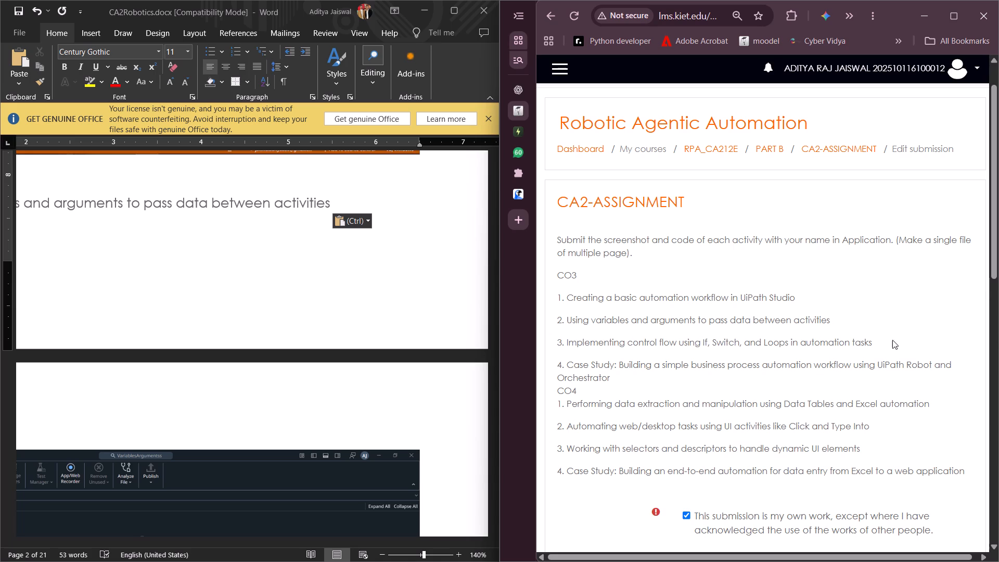
drag(886, 341, 566, 330)
key(ctrl+c)
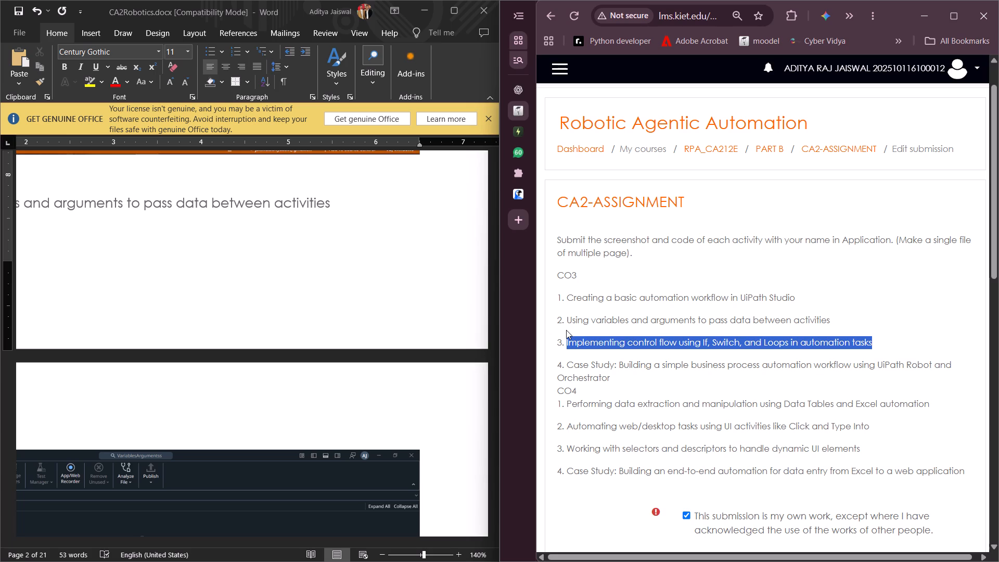
Paste "Implementing control flow using If, Switch, and Loops in automation tasks" directly after the CO3 QUES -3 heading.
scroll(299, 303, right, 7)
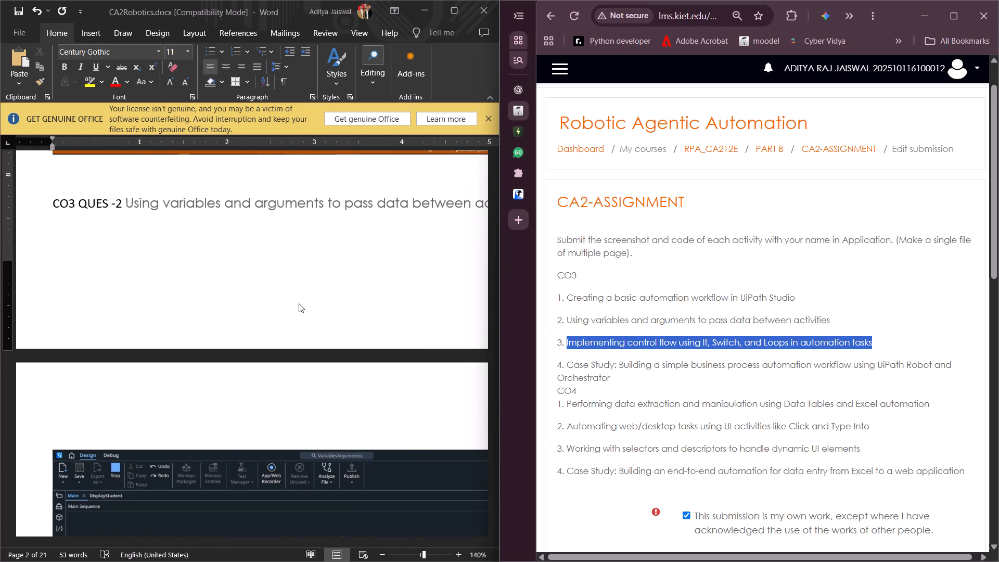
scroll(299, 303, down, 5)
ctrl+scroll(299, 303, up, 1)
ctrl+scroll(299, 303, down, 1)
scroll(299, 303, down, 1)
ctrl+scroll(299, 303, down, 2)
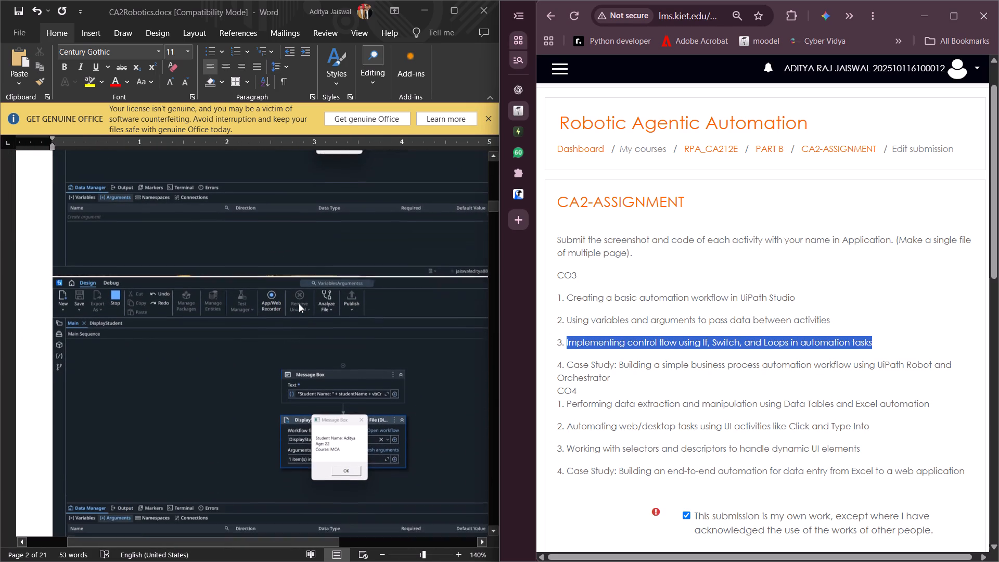
ctrl+scroll(299, 303, down, 4)
scroll(299, 303, down, 3)
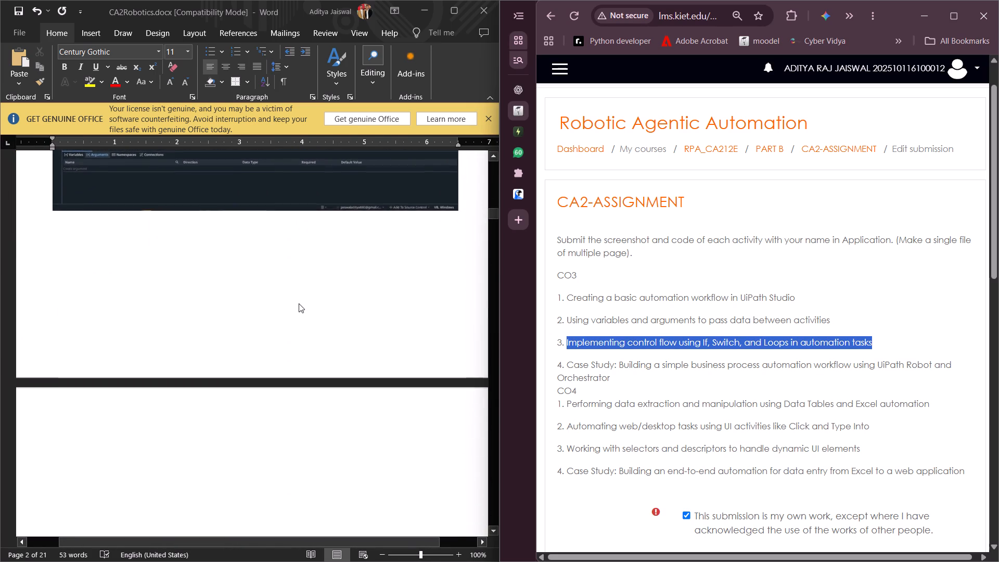
scroll(299, 303, down, 6)
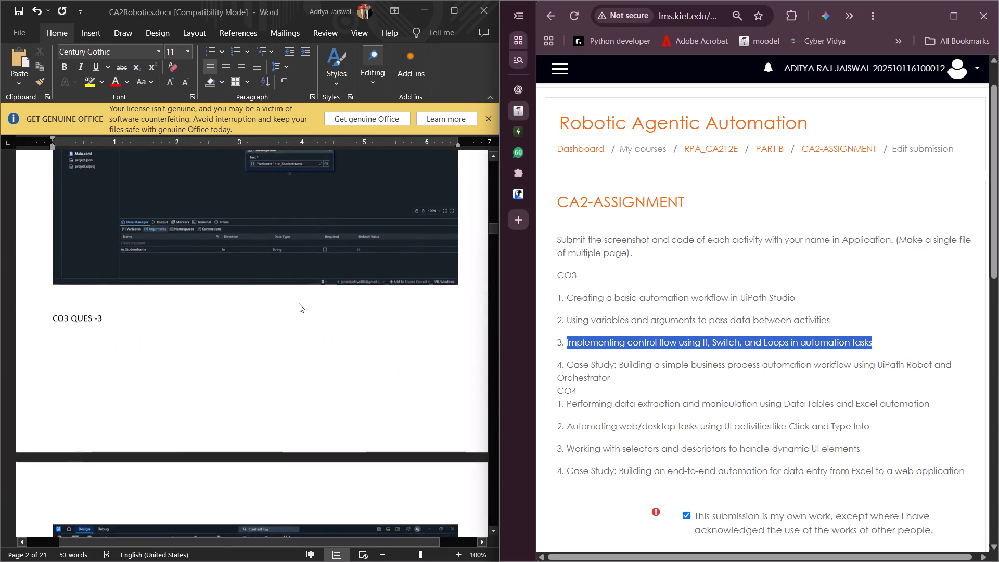
click(149, 310)
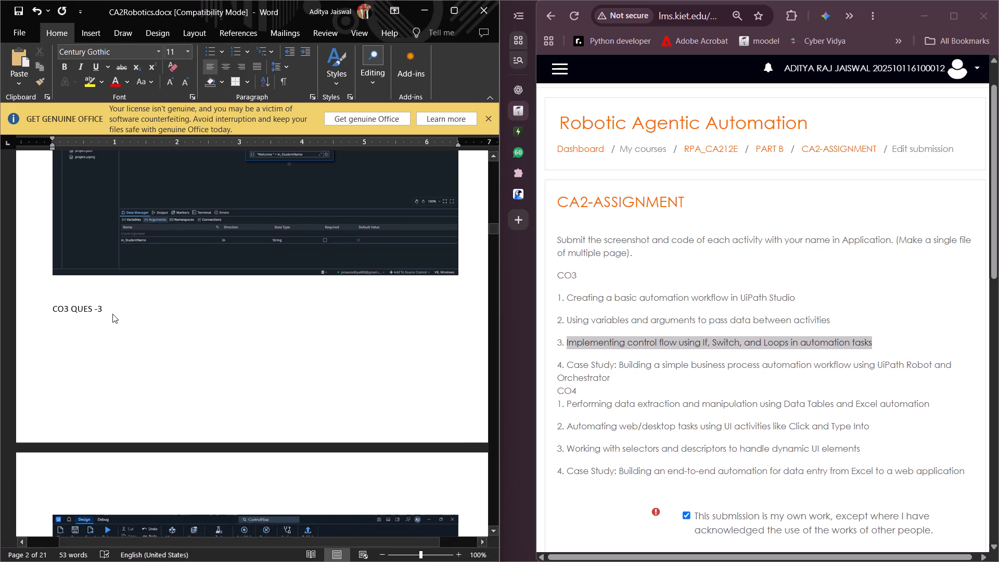
click(109, 309)
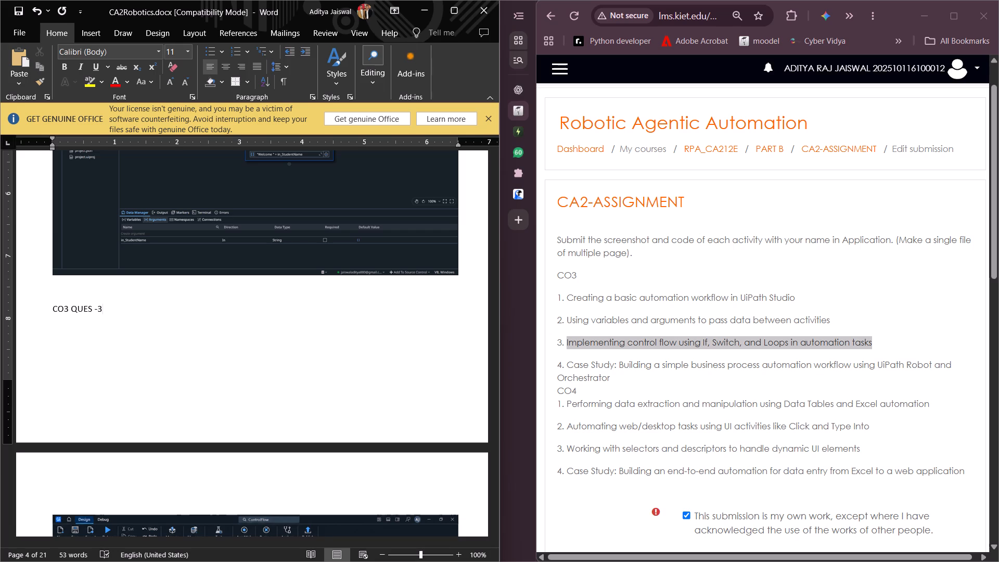
key(ctrl+v)
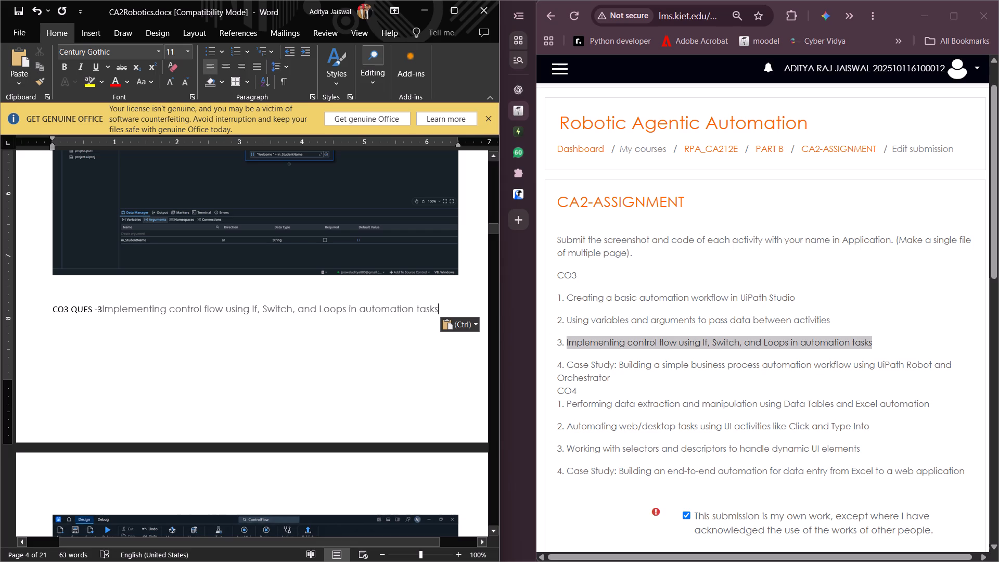
Add a space after CO3 QUES- 4 and copy in "Case Study: Building a simple business process automation workflow using UiPath Robot and Orchestrator" from the assignment page.
scroll(272, 361, down, 1)
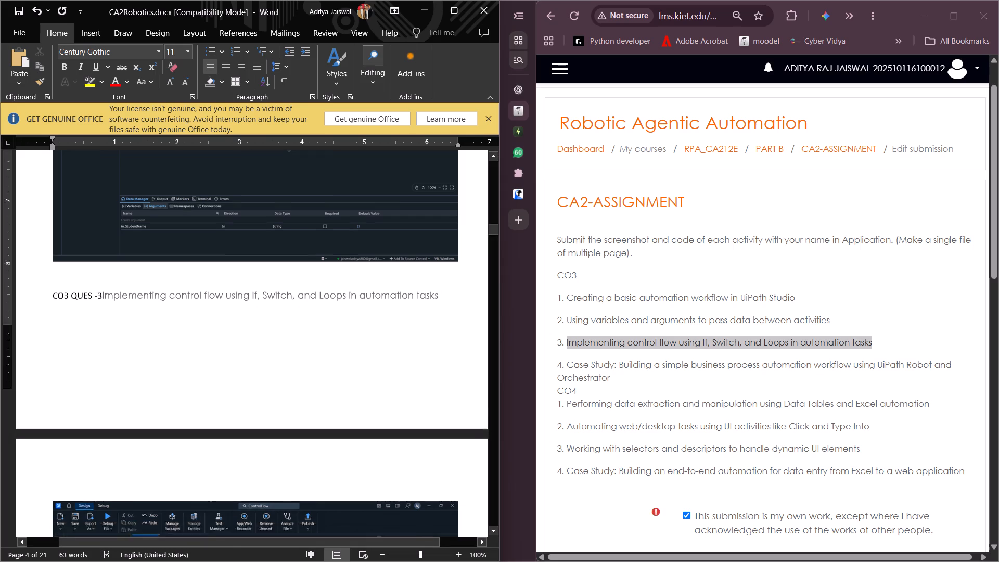
scroll(272, 361, down, 7)
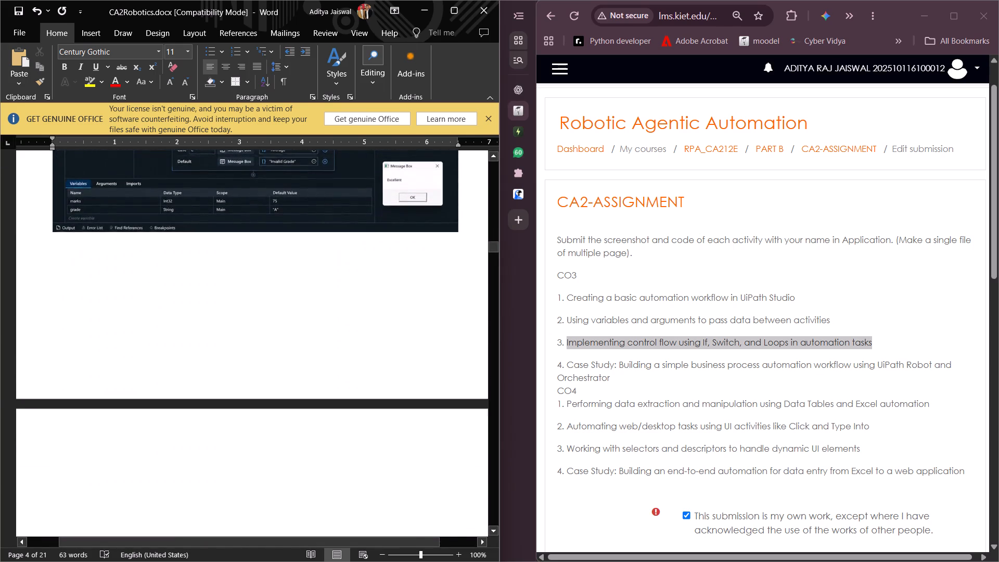
scroll(272, 361, down, 5)
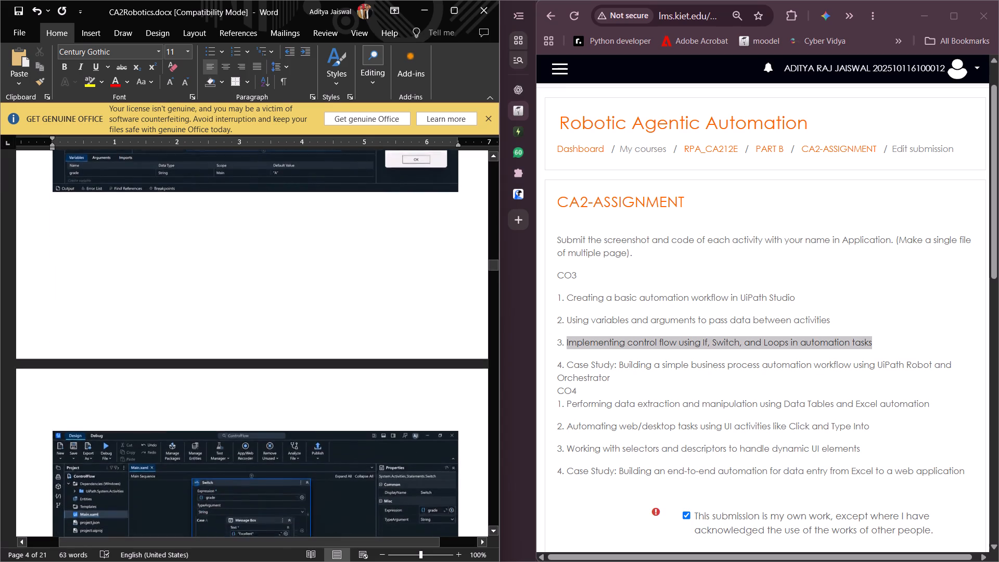
scroll(272, 361, down, 5)
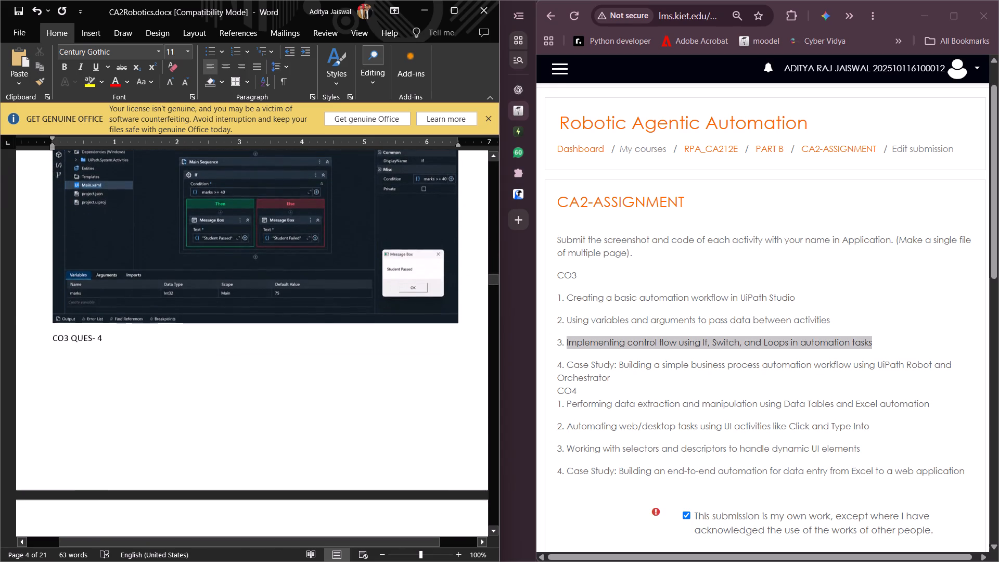
scroll(272, 361, down, 1)
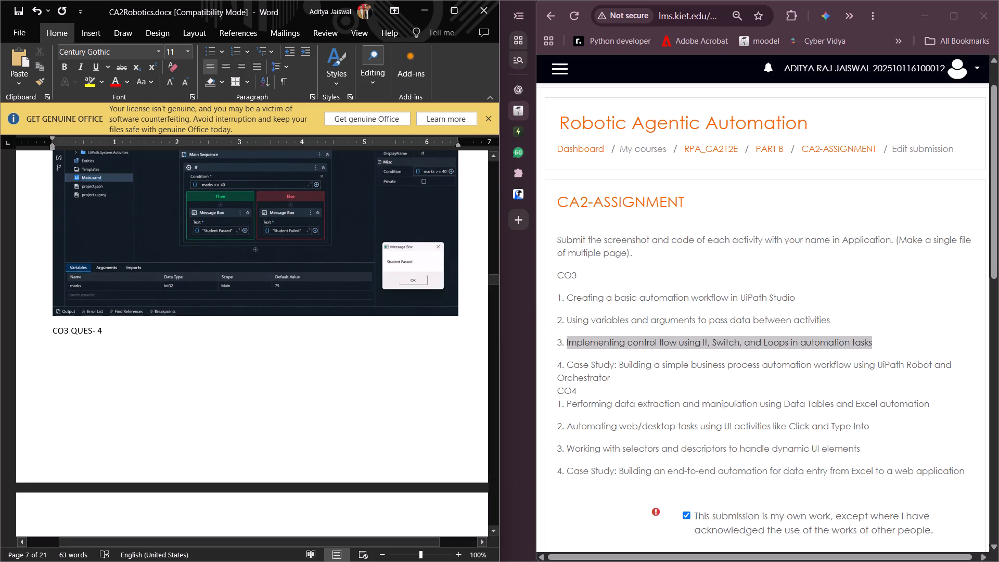
click(133, 337)
key(space)
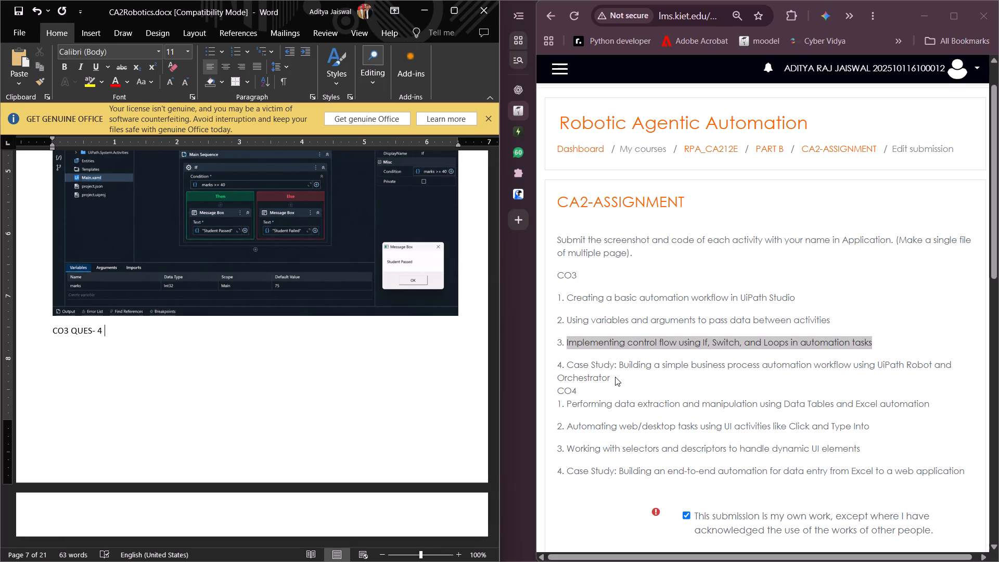
drag(615, 376, 568, 364)
key(ctrl+c)
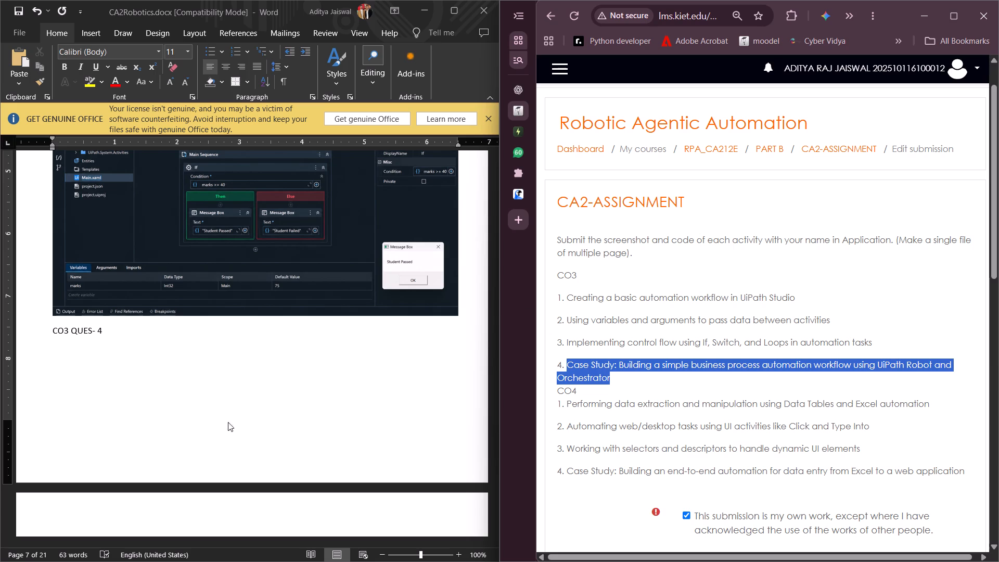
scroll(222, 421, down, 1)
click(147, 290)
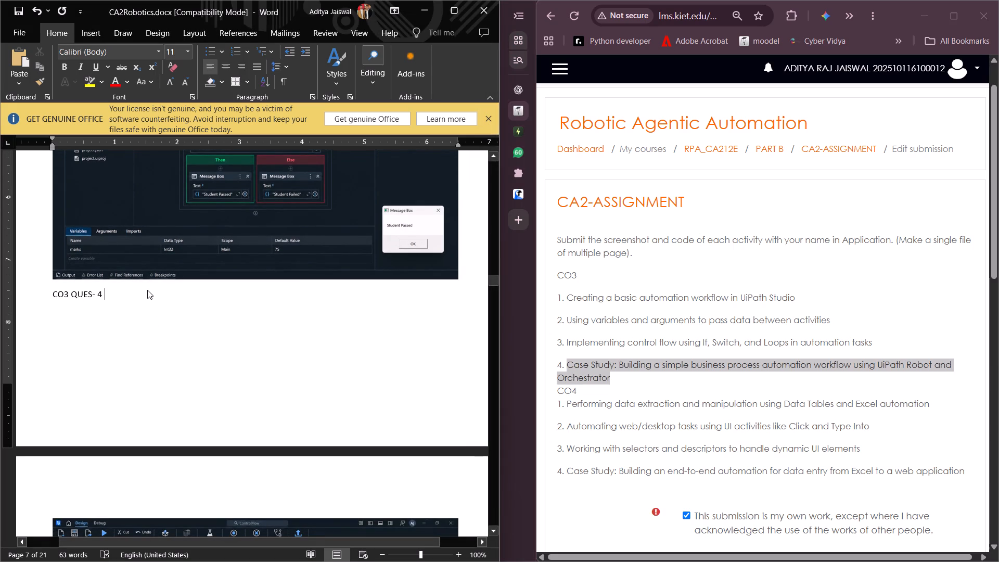
key(ctrl+v)
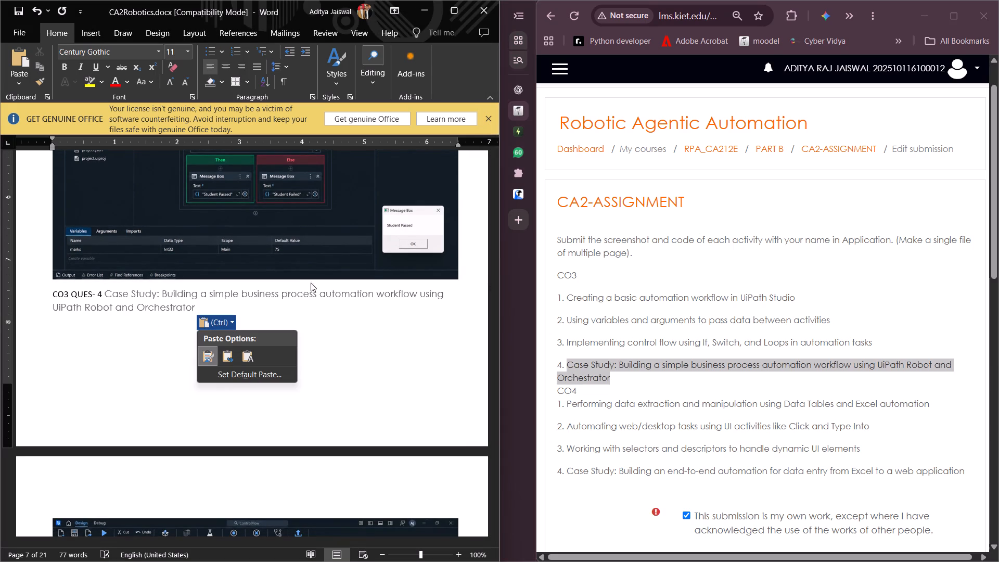
click(392, 378)
Look through the pages of screenshots after the CO3 QUES- 4 title to find the first CO4 question heading.
scroll(392, 378, down, 4)
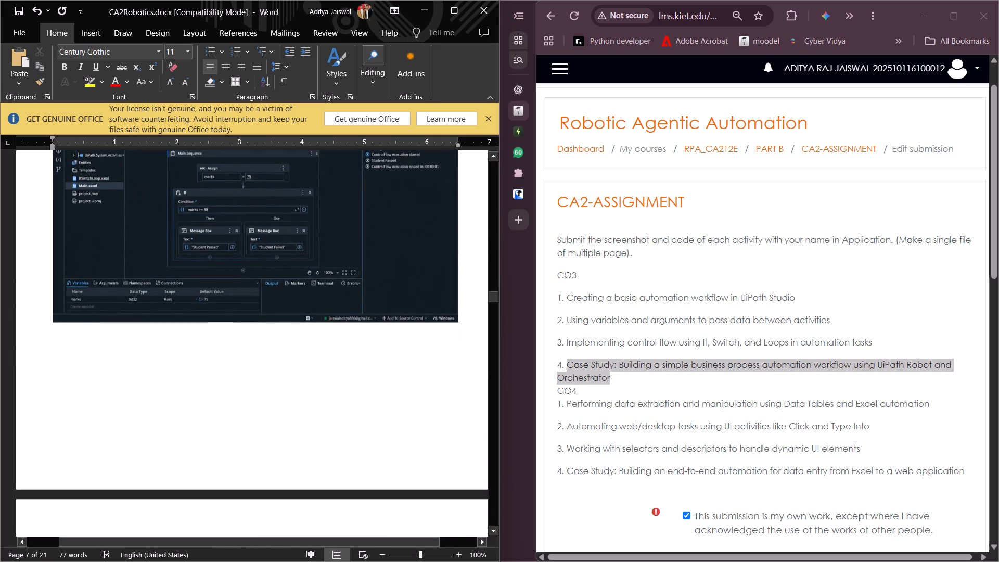
scroll(392, 378, up, 14)
scroll(392, 378, down, 10)
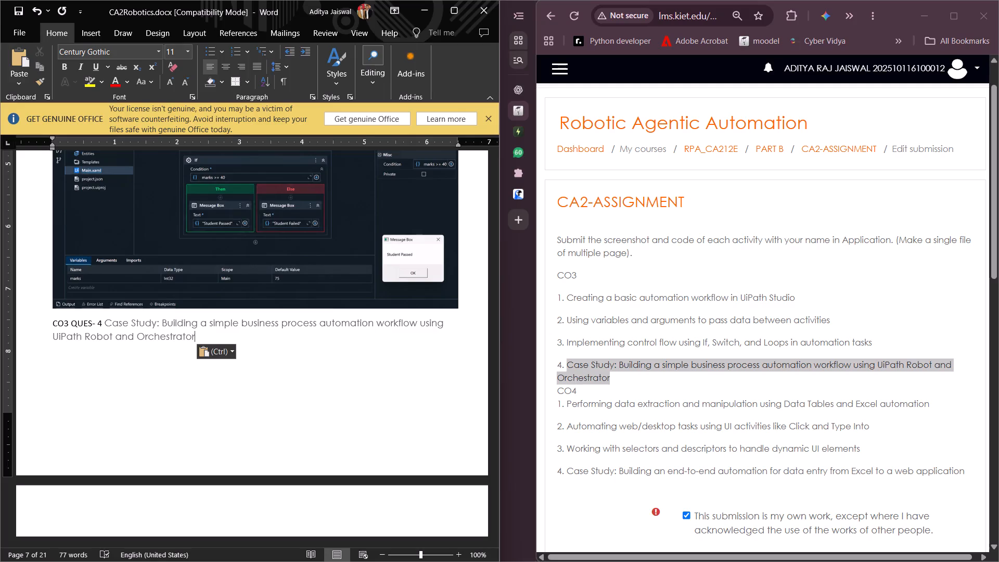
click(647, 411)
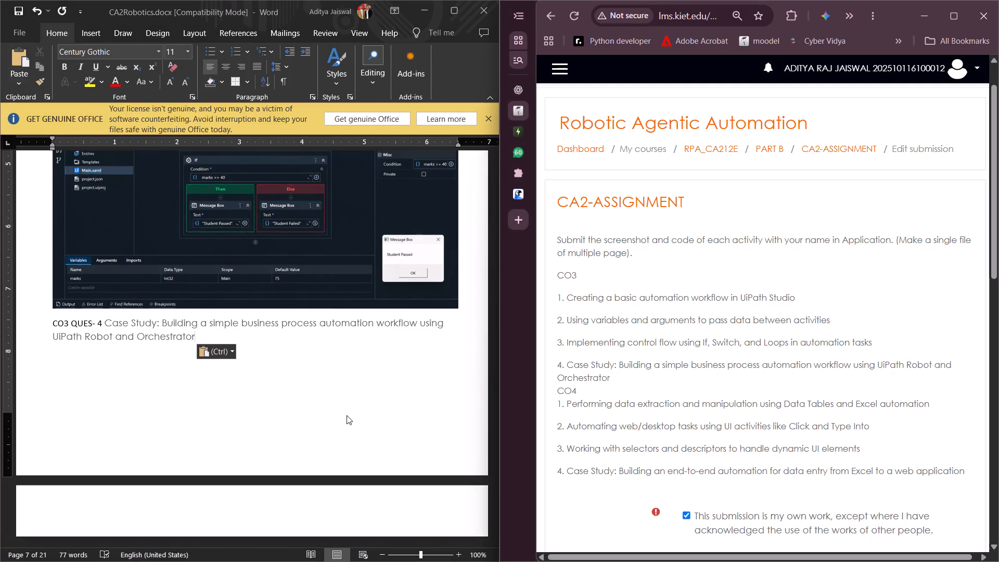
scroll(321, 360, down, 8)
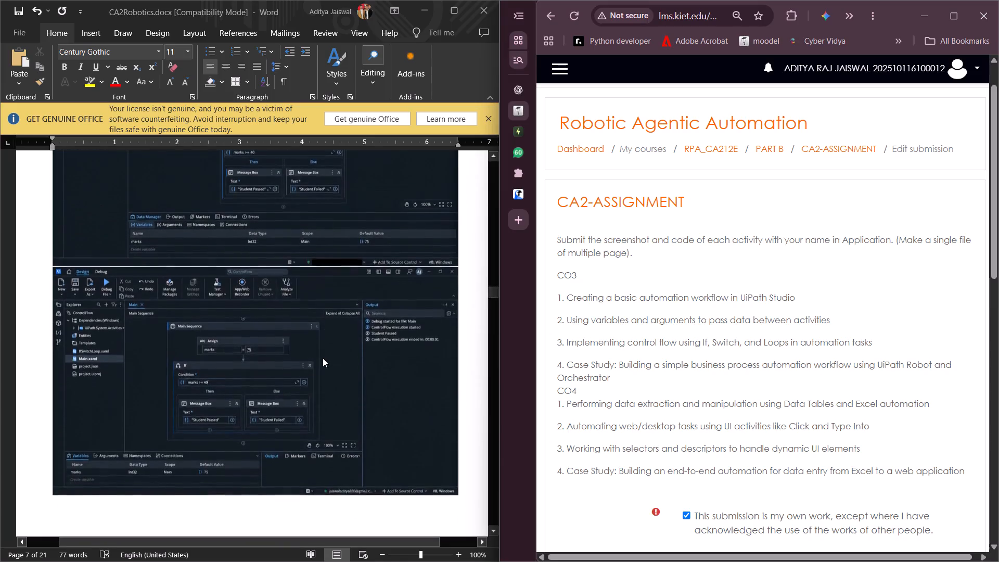
scroll(323, 358, down, 1)
ctrl+scroll(323, 358, up, 1)
ctrl+scroll(323, 358, down, 2)
scroll(323, 358, down, 2)
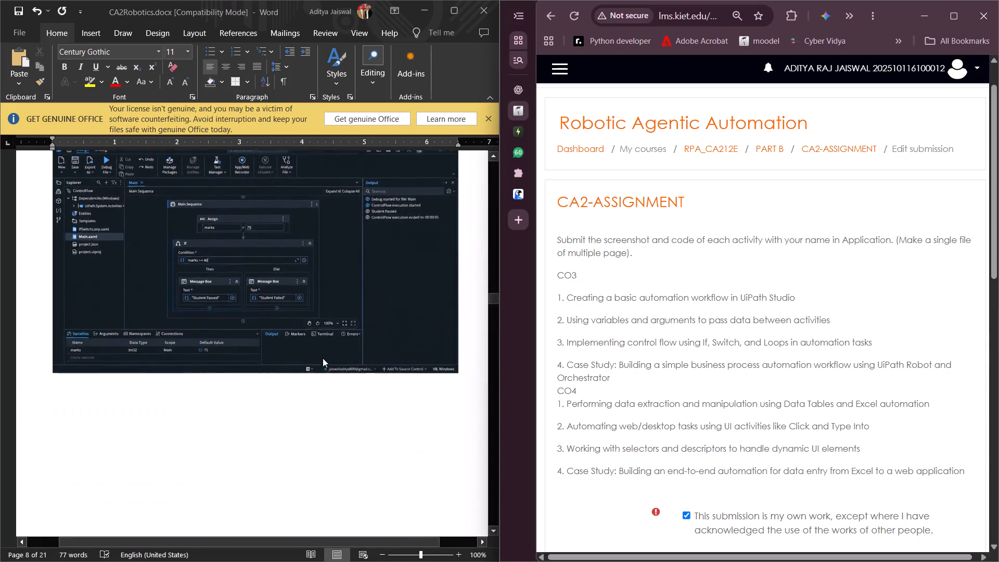
scroll(323, 358, down, 7)
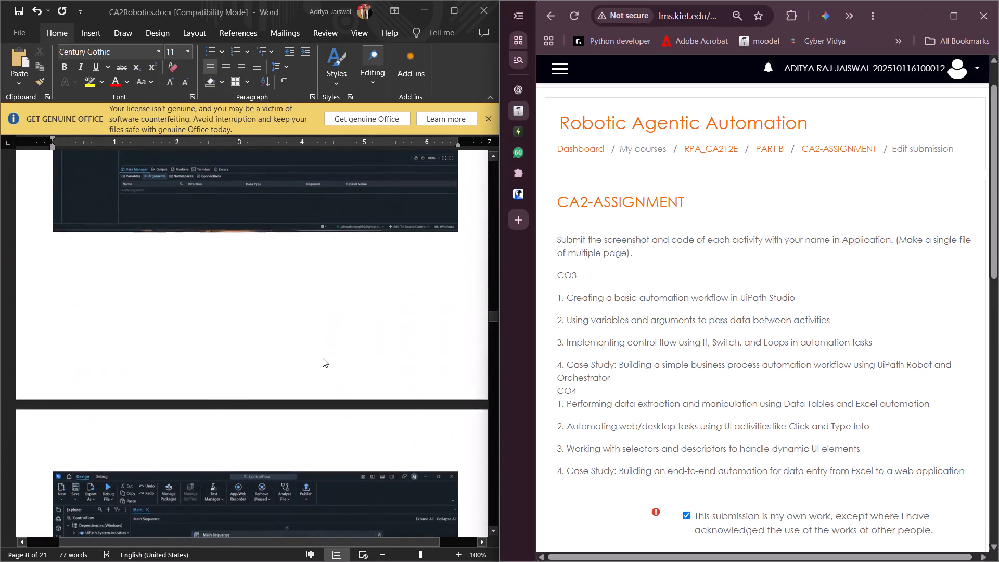
scroll(323, 358, down, 3)
ctrl+scroll(323, 358, up, 1)
ctrl+scroll(323, 358, down, 1)
scroll(323, 358, down, 3)
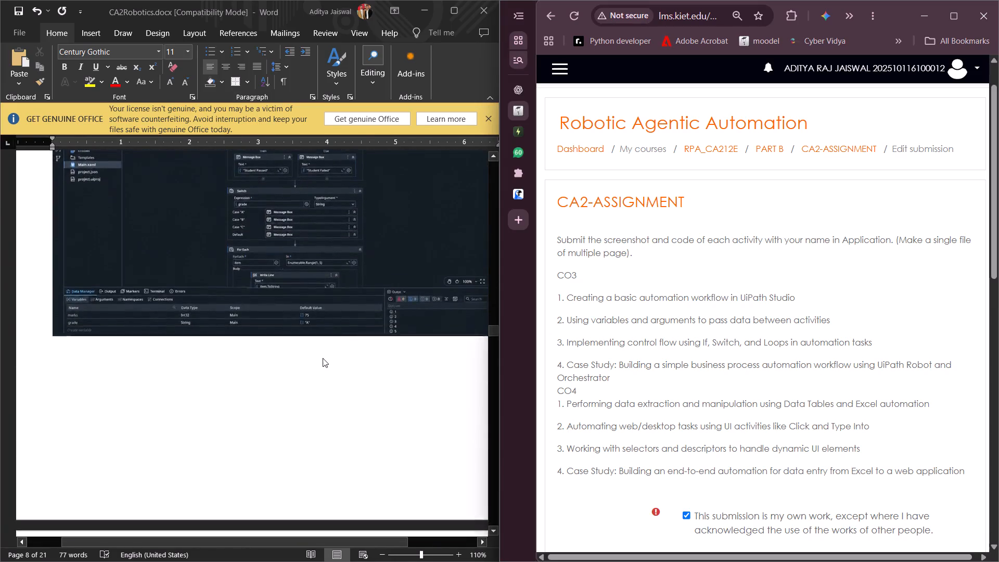
ctrl+scroll(323, 358, down, 3)
scroll(323, 358, down, 5)
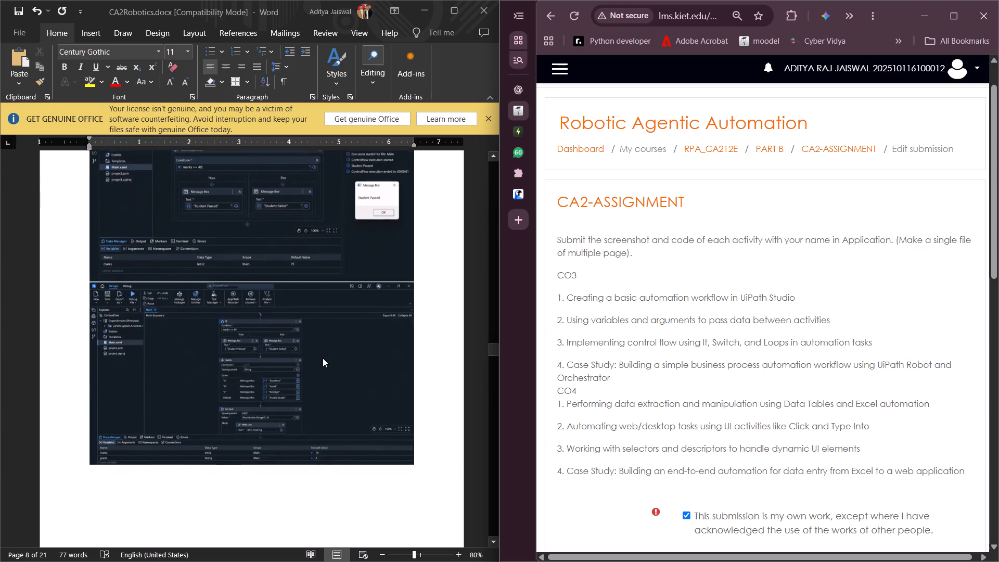
scroll(323, 358, down, 2)
ctrl+scroll(323, 358, up, 1)
ctrl+scroll(323, 358, down, 1)
scroll(323, 358, down, 2)
ctrl+scroll(323, 358, up, 1)
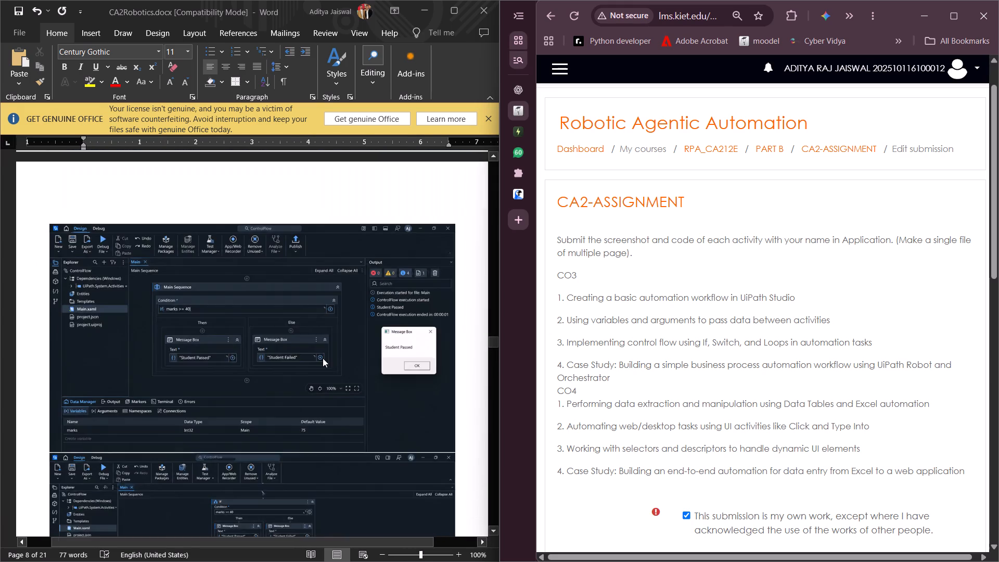
ctrl+scroll(323, 358, down, 1)
scroll(323, 358, down, 2)
ctrl+scroll(323, 358, up, 1)
ctrl+scroll(323, 358, down, 2)
scroll(323, 358, down, 1)
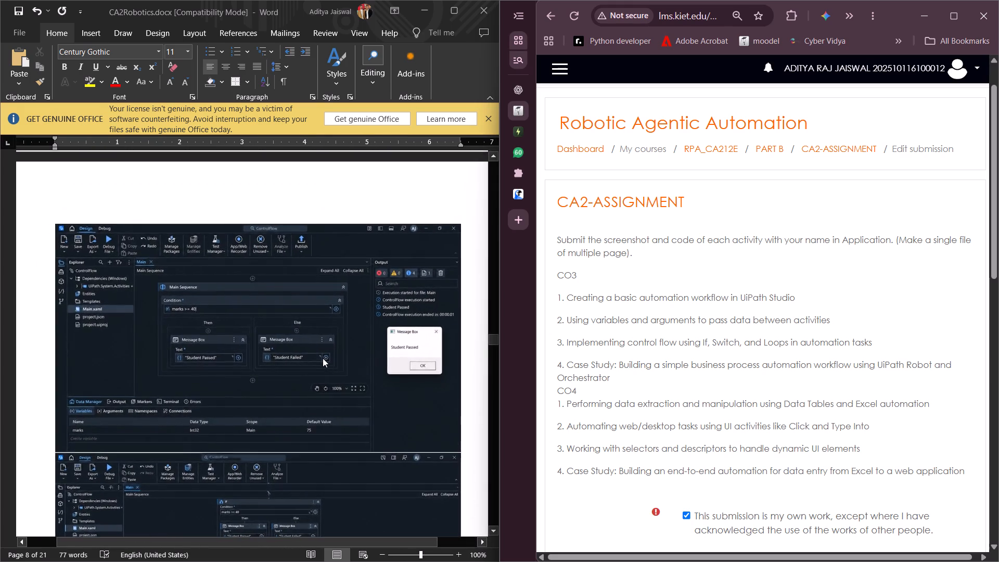
scroll(323, 358, down, 8)
ctrl+scroll(323, 358, up, 2)
ctrl+scroll(323, 358, down, 5)
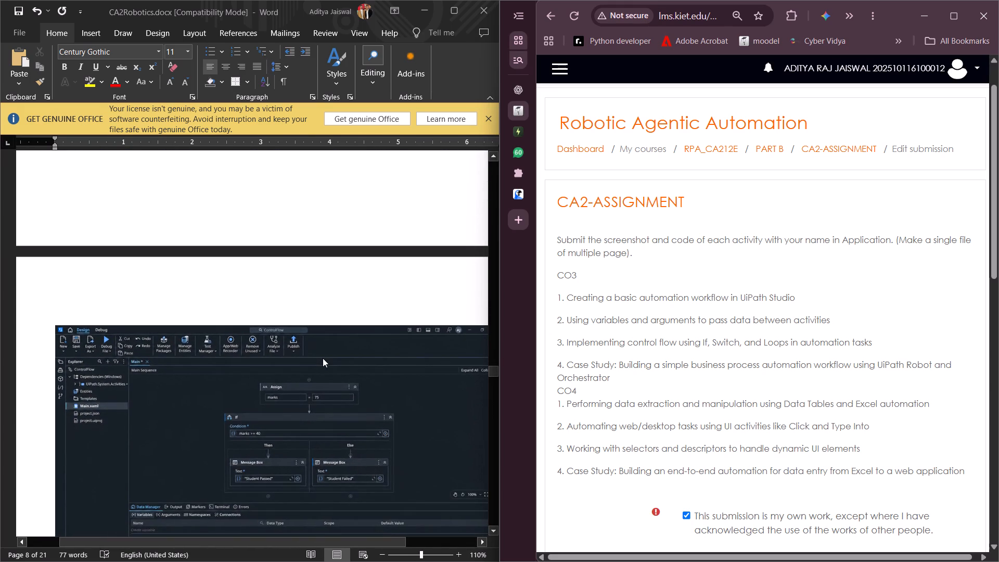
ctrl+scroll(277, 410, down, 3)
scroll(277, 410, down, 1)
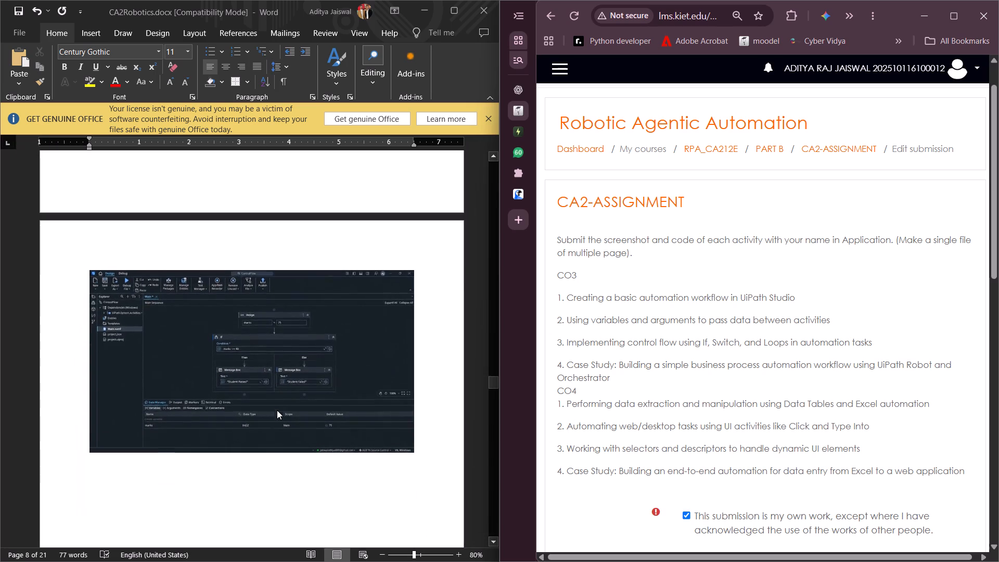
scroll(277, 410, down, 5)
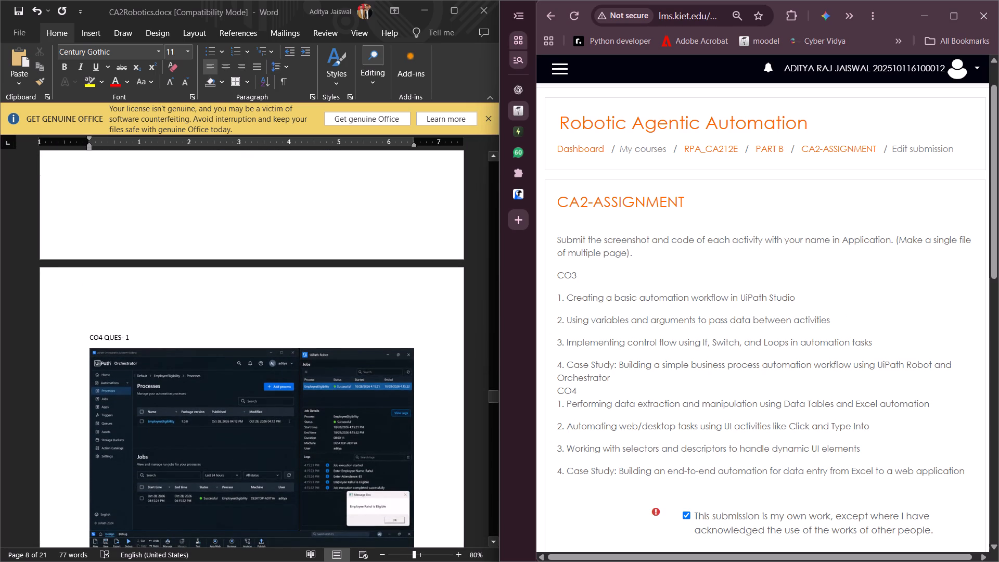
Add a space after CO4 QUES- 1 and copy in "Performing data extraction and manipulation using Data Tables and Excel automation" from the assignment page.
drag(568, 403, 902, 403)
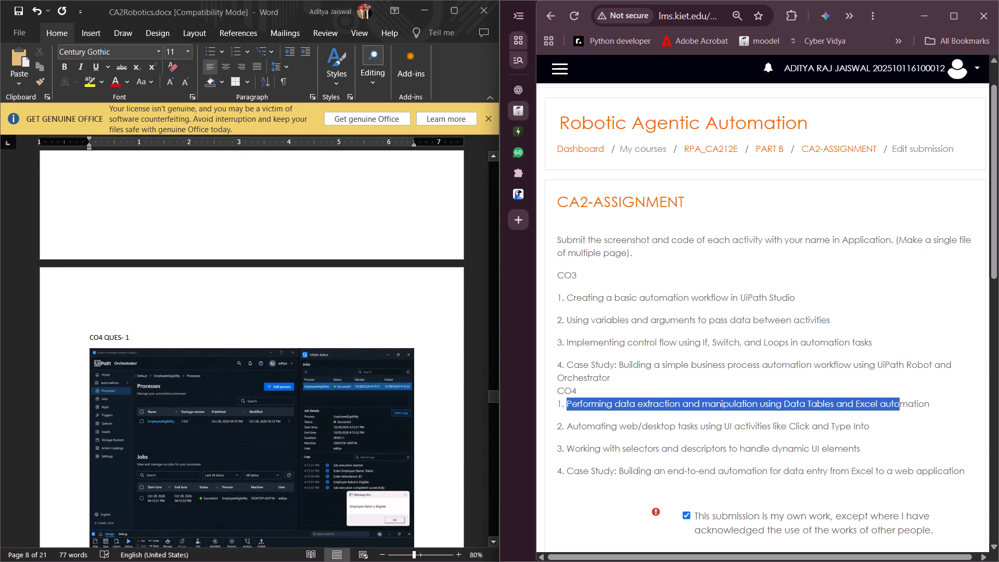
drag(902, 403, 927, 403)
key(ctrl+c)
click(136, 336)
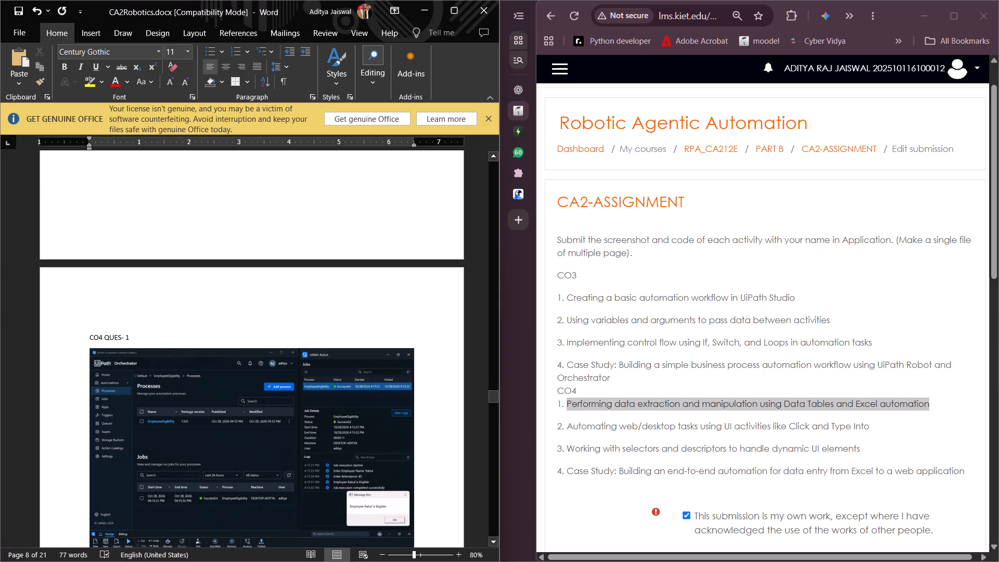
click(131, 340)
key(space)
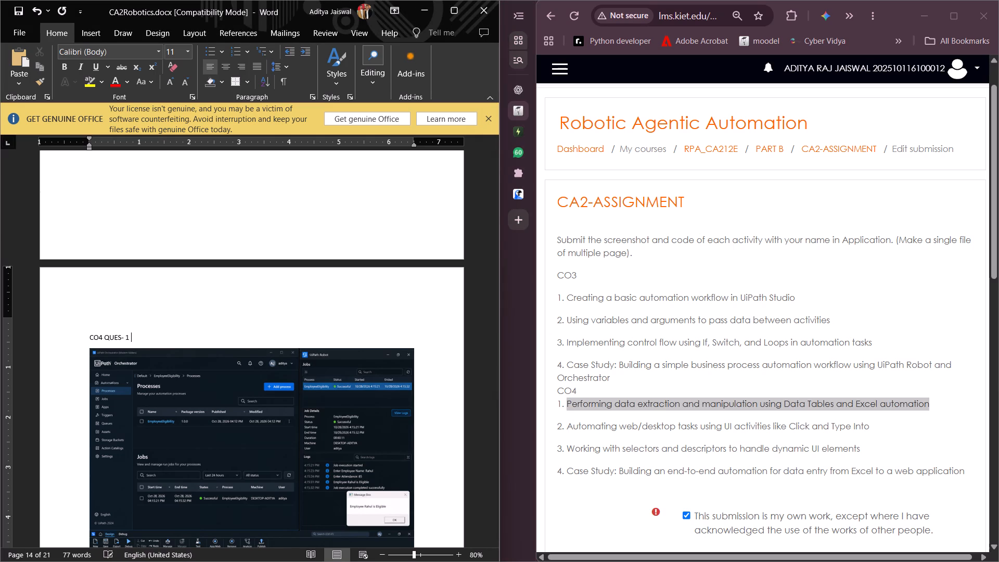
key(ctrl+v)
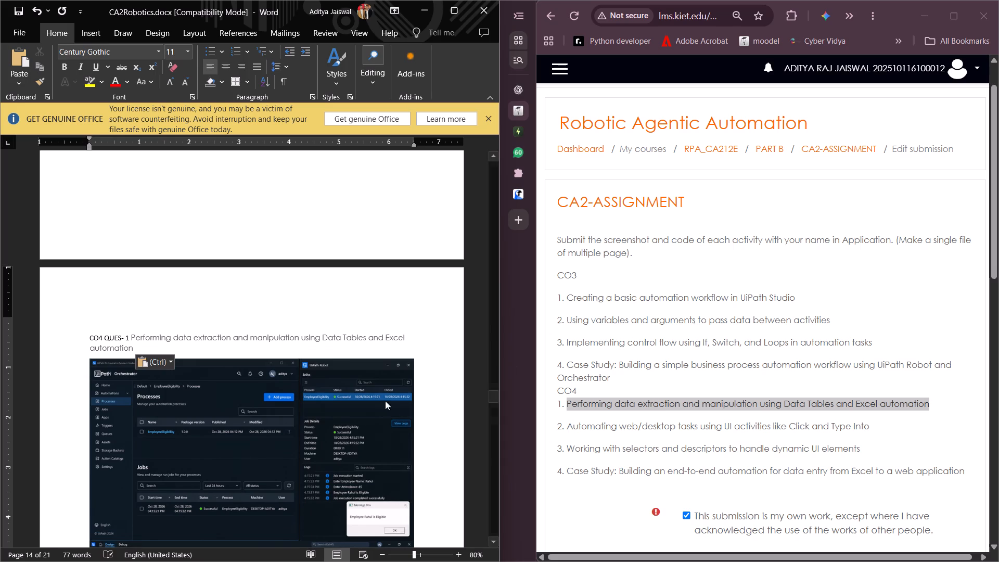
Add a space after CO 4 QUES – 2 and copy in "Automating web/desktop tasks using UI activities like Click and Type Into" from the assignment page.
scroll(377, 390, down, 6)
scroll(377, 390, up, 2)
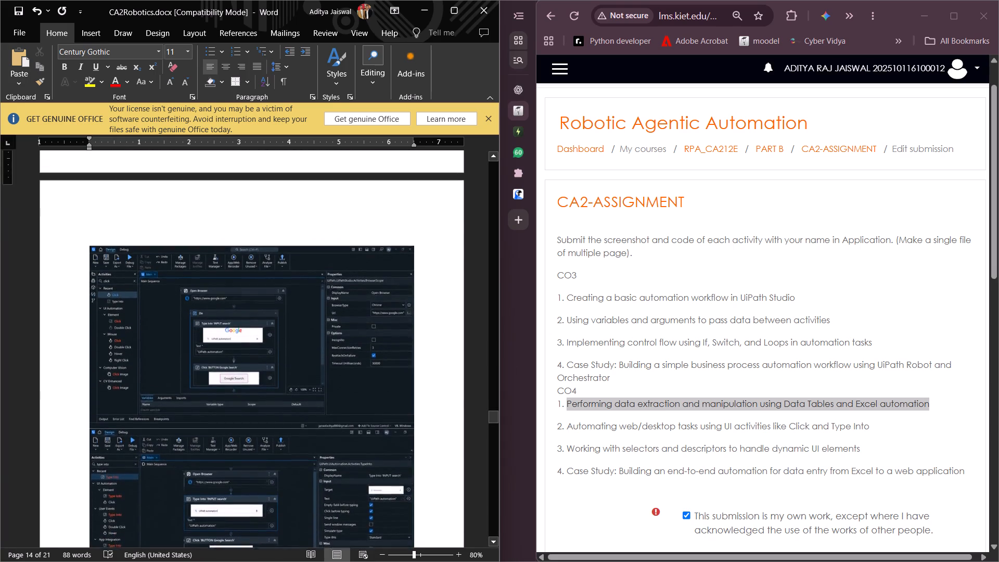
scroll(377, 390, up, 2)
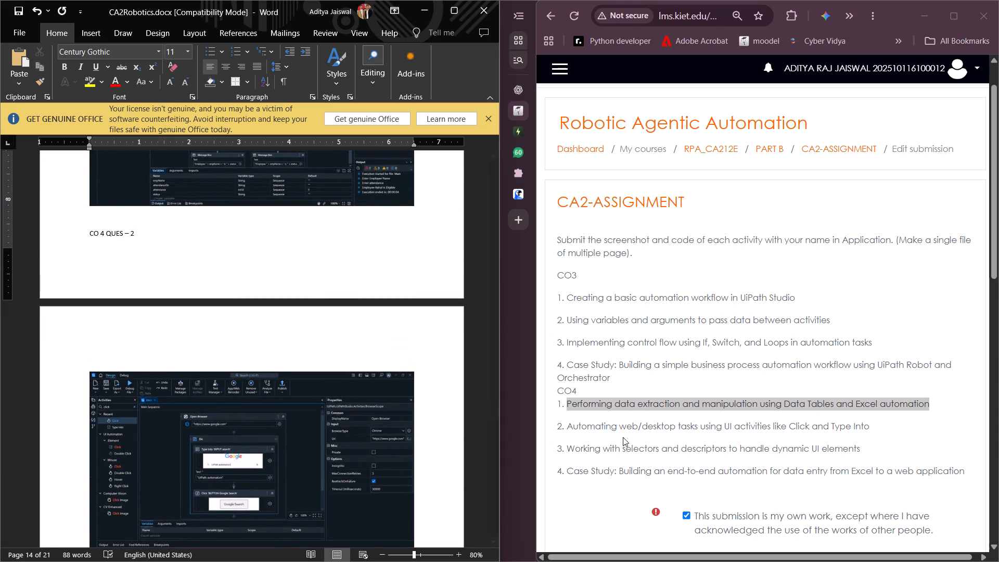
drag(878, 428, 583, 433)
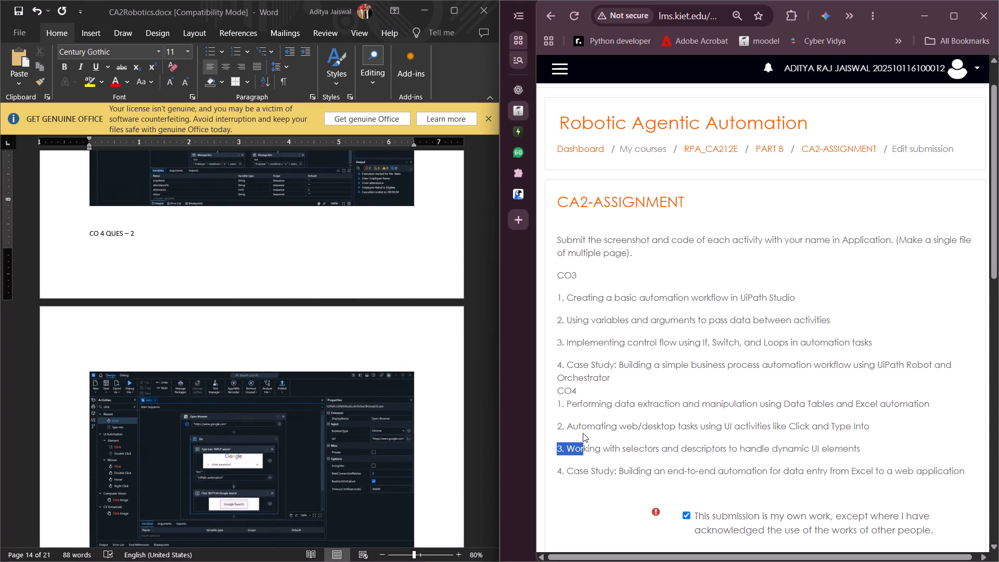
drag(583, 433, 567, 428)
key(ctrl+c)
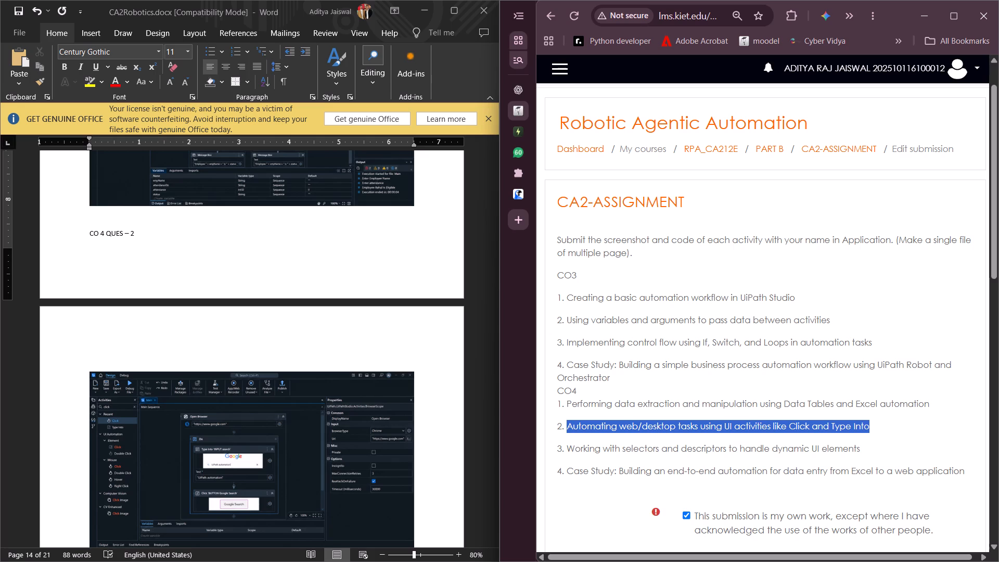
click(156, 240)
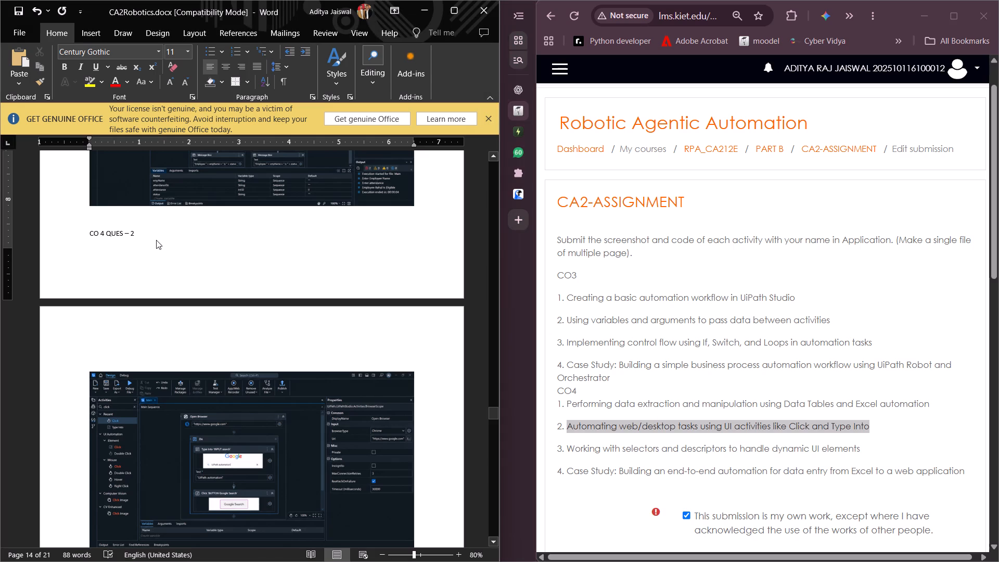
click(147, 233)
key(space)
key(ctrl+v)
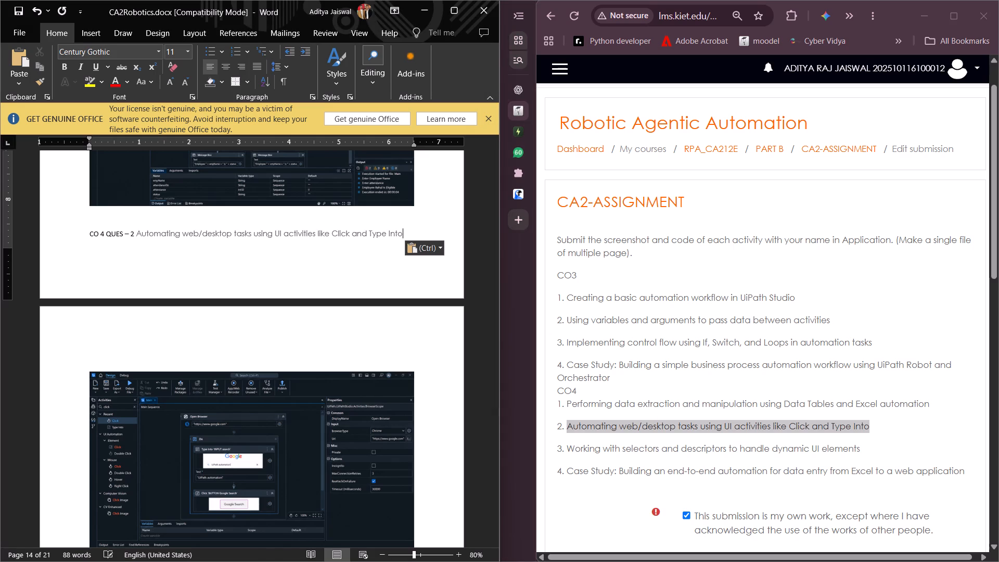
Add a space after CO 4 QUES – 3 and copy in "Working with selectors and descriptors to handle dynamic UI elements" from the assignment page.
scroll(580, 367, down, 2)
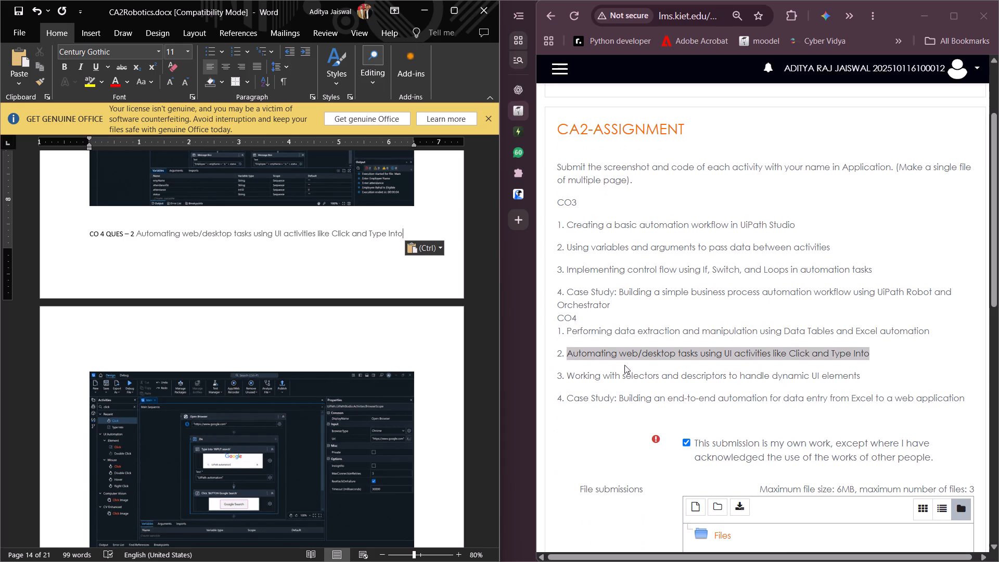
drag(889, 368, 577, 376)
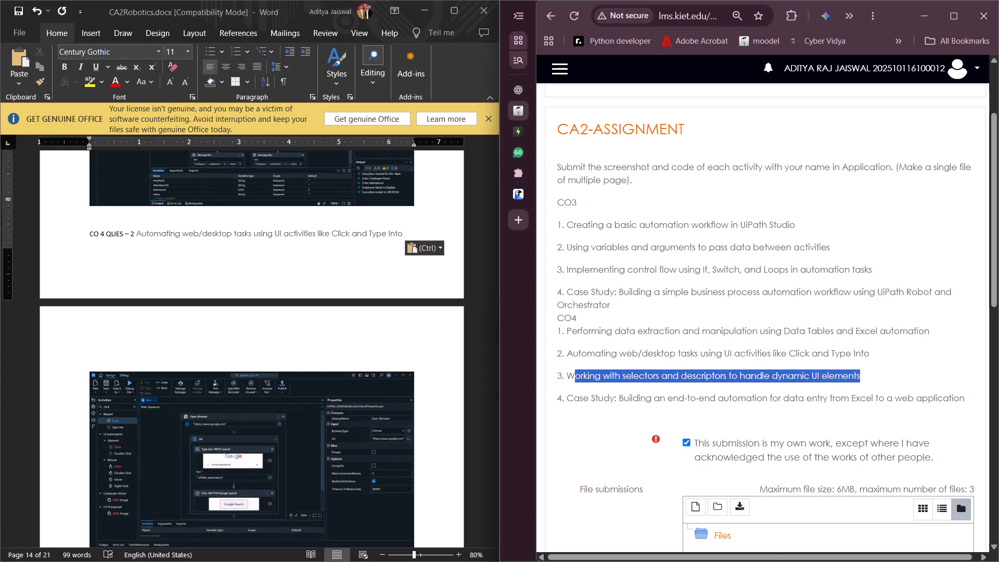
drag(577, 376, 565, 375)
key(ctrl+c)
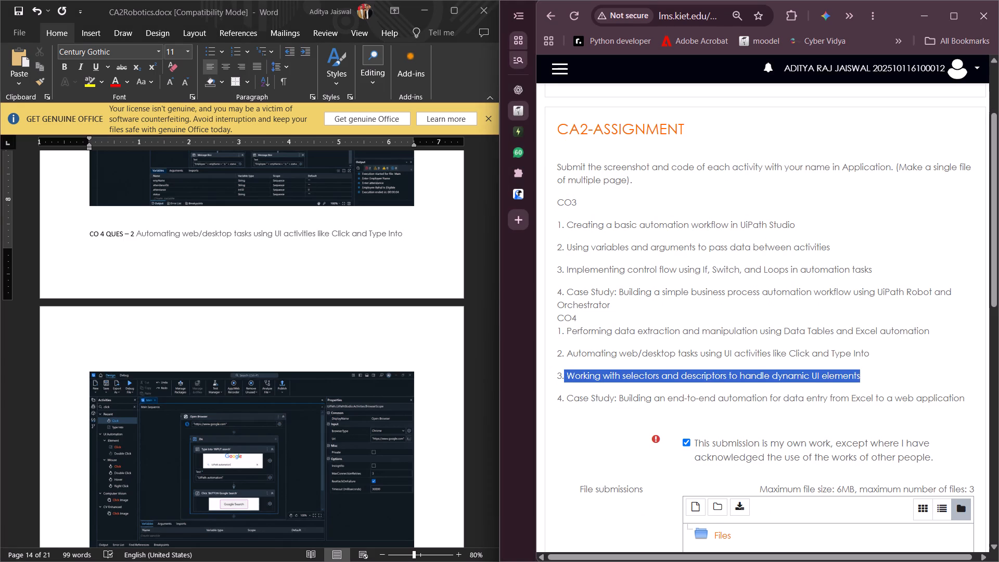
scroll(565, 375, down, 3)
scroll(339, 347, down, 2)
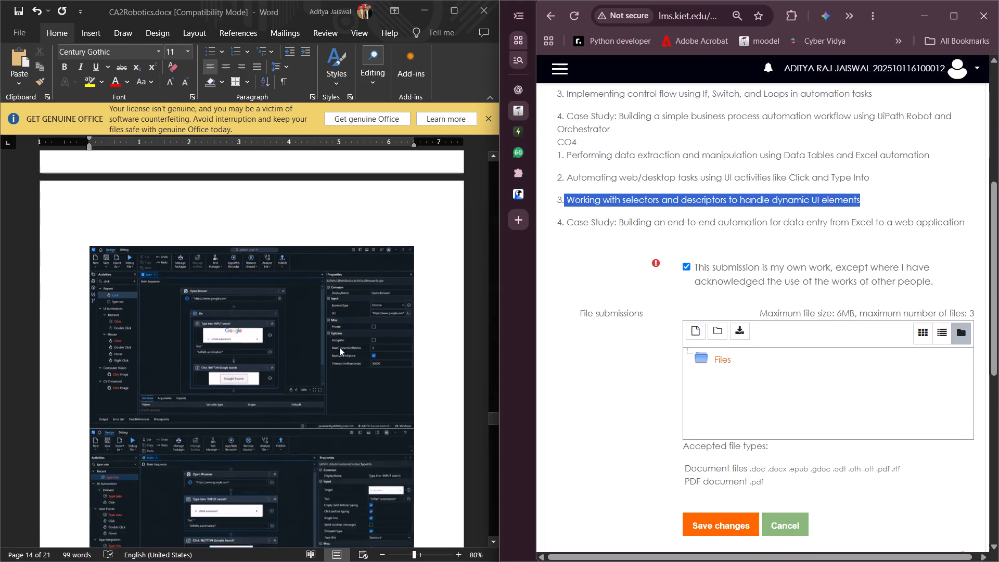
scroll(339, 347, down, 7)
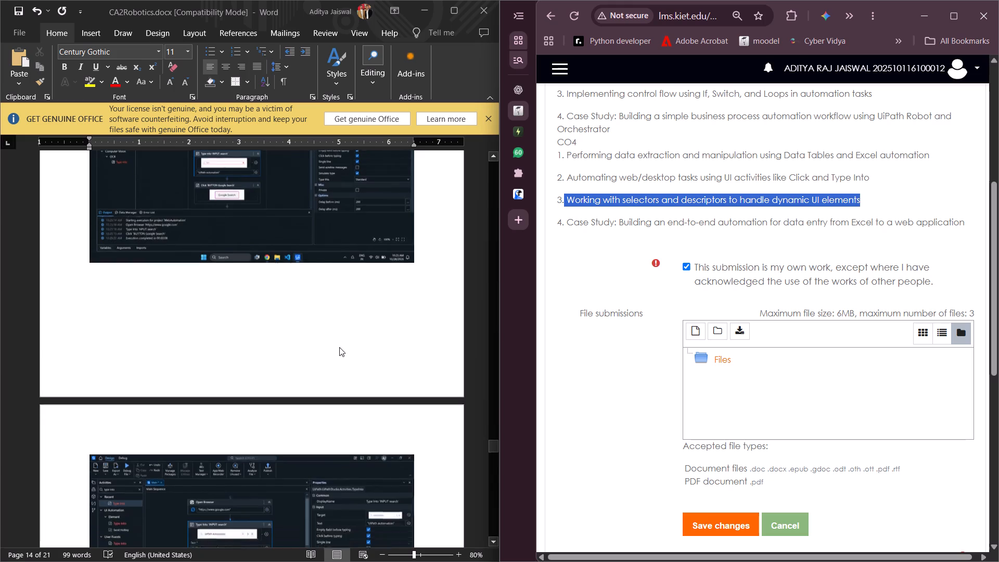
scroll(339, 347, down, 4)
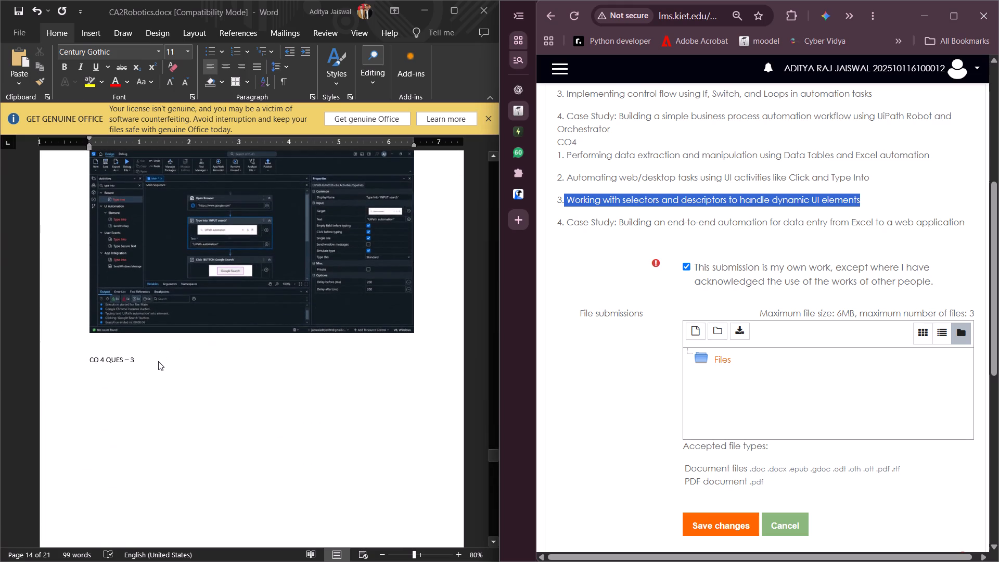
click(158, 361)
click(136, 360)
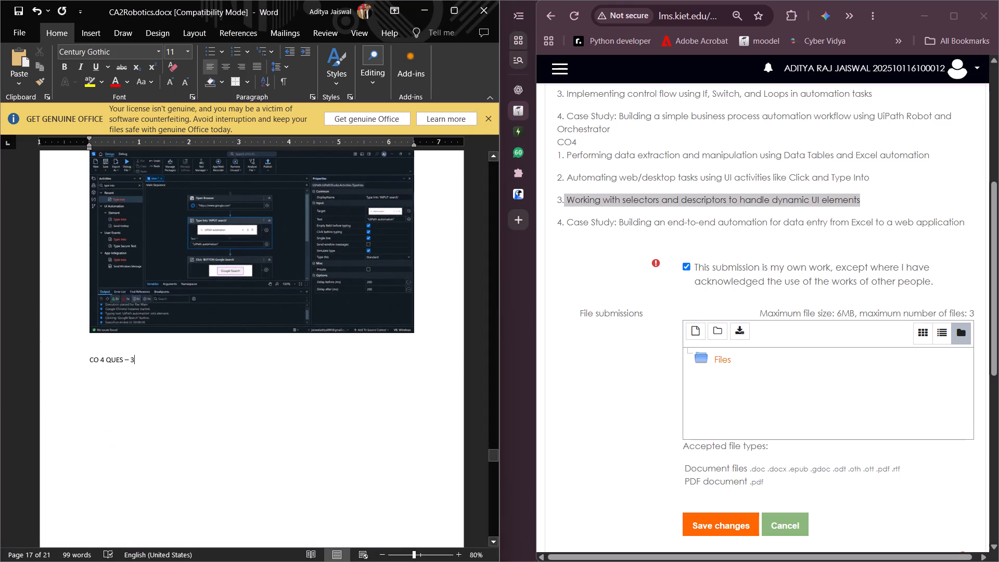
key(space)
key(ctrl+v)
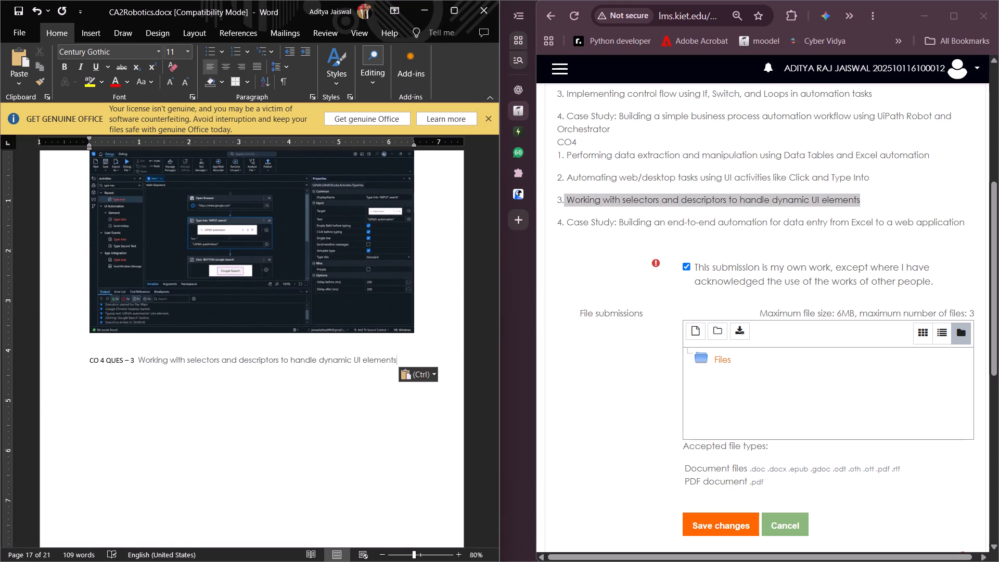
Copy the fourth CO4 question title, "Case Study: Building an end-to-end automation for data entry from Excel to a web application", from the assignment page.
drag(566, 224, 938, 238)
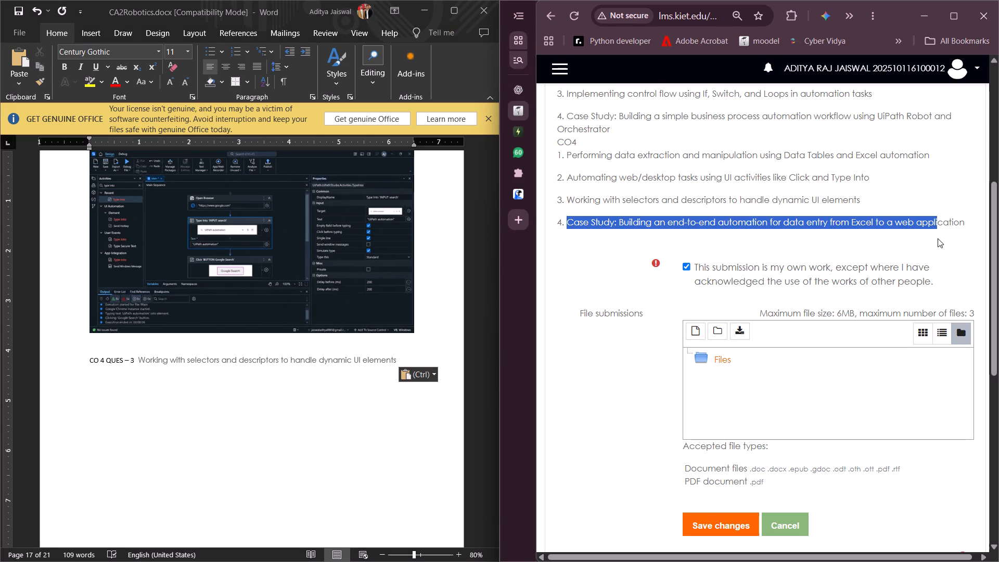
drag(938, 238, 964, 228)
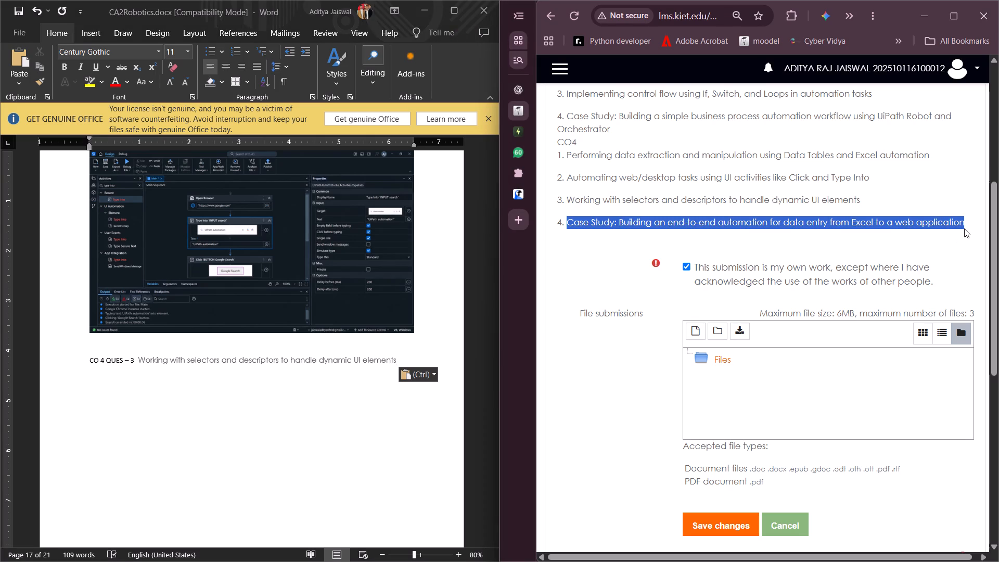
key(ctrl+c)
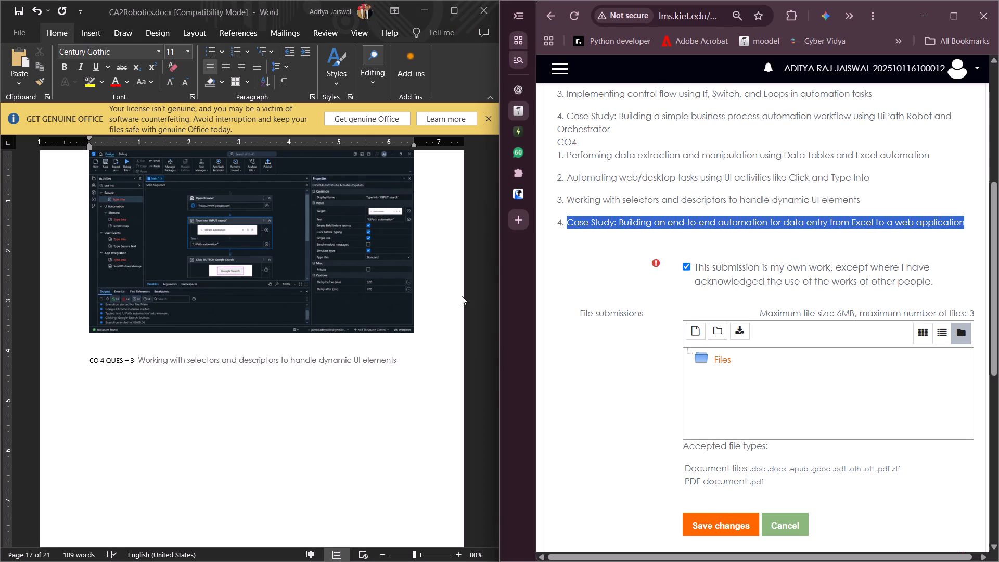
Insert 14 blank lines above the CO 4 QUES – 3 heading in the document to move it down near the end of its page.
scroll(236, 388, down, 2)
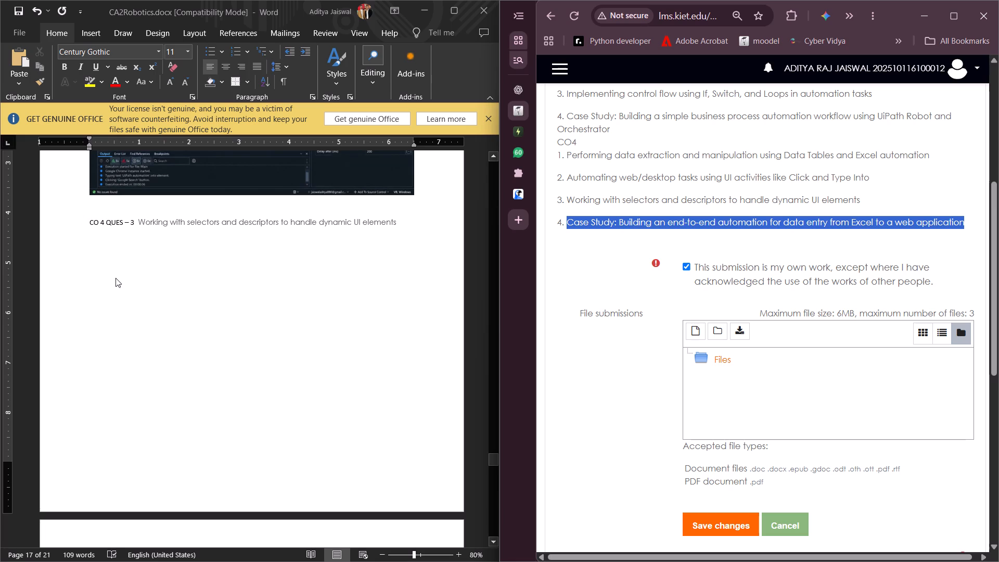
click(117, 283)
click(85, 223)
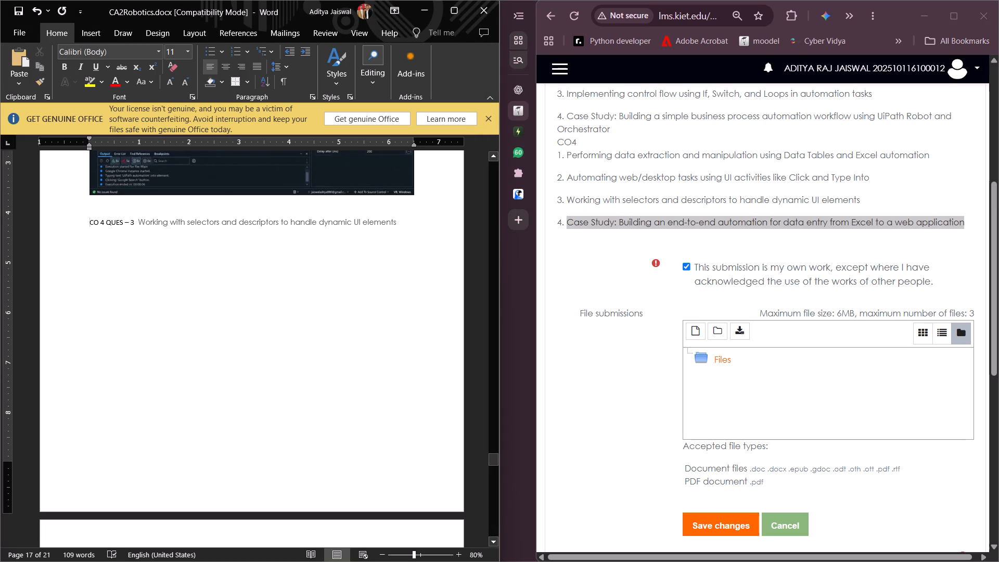
key(Return)
scroll(85, 223, down, 1)
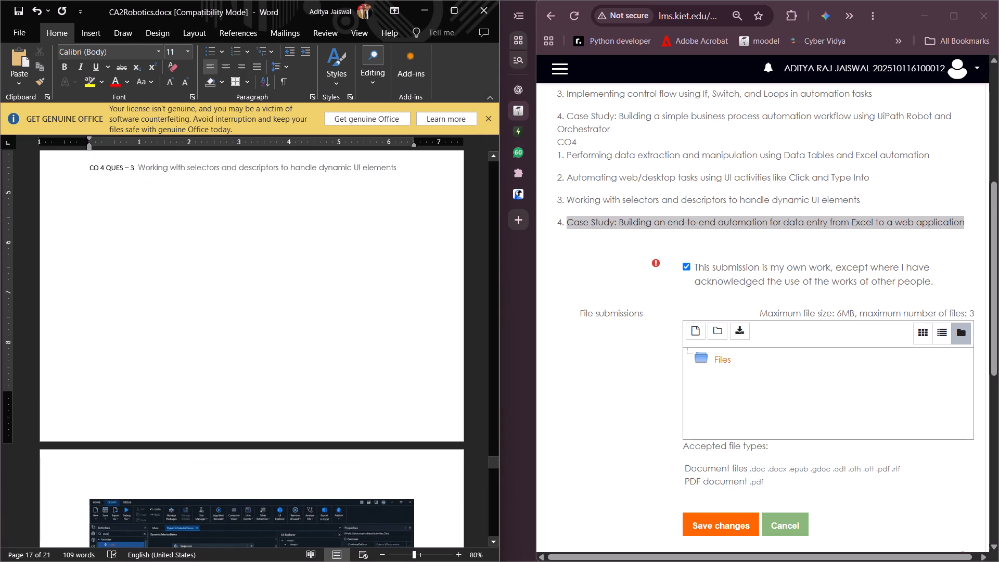
key(Return)
key(Return)
key(Return)
key(Return)
key(Return)
key(Return)
key(Return)
key(Return)
key(Return)
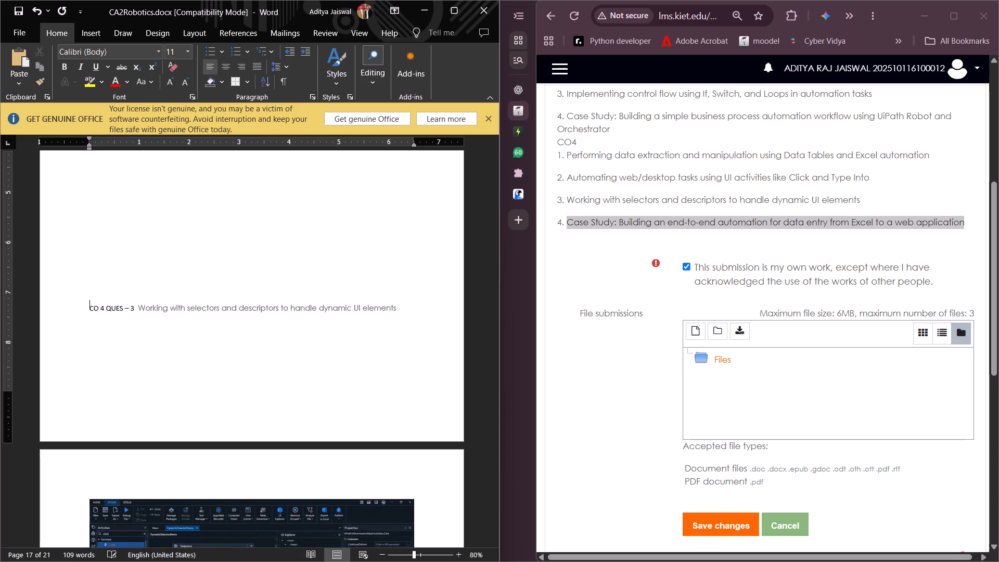
key(Return)
key(Return)
key(Return)
key(Return)
key(Return)
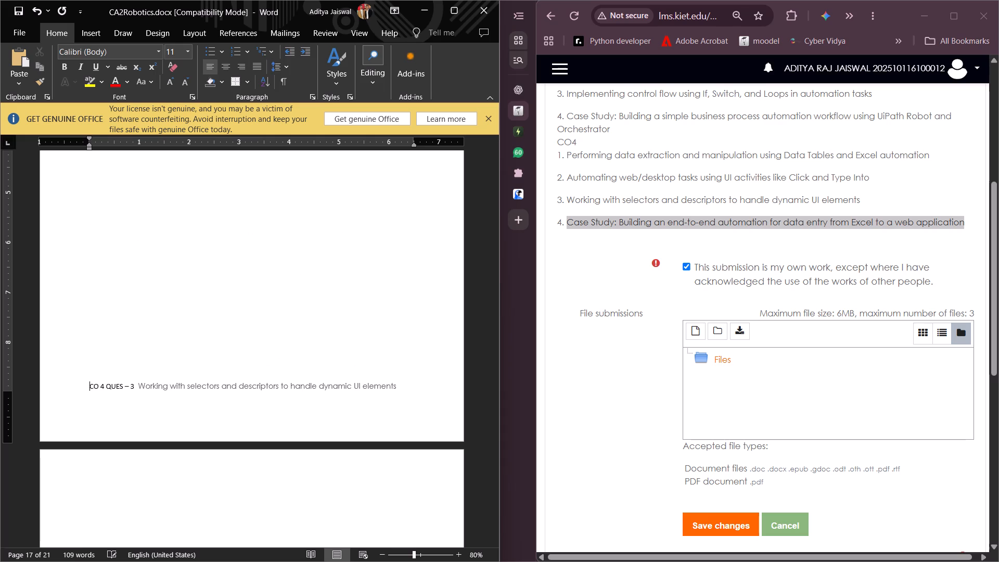
key(BackSpace)
Add a space after CO 4 QUES – 4 and paste in the copied data-entry case study title.
scroll(85, 223, down, 3)
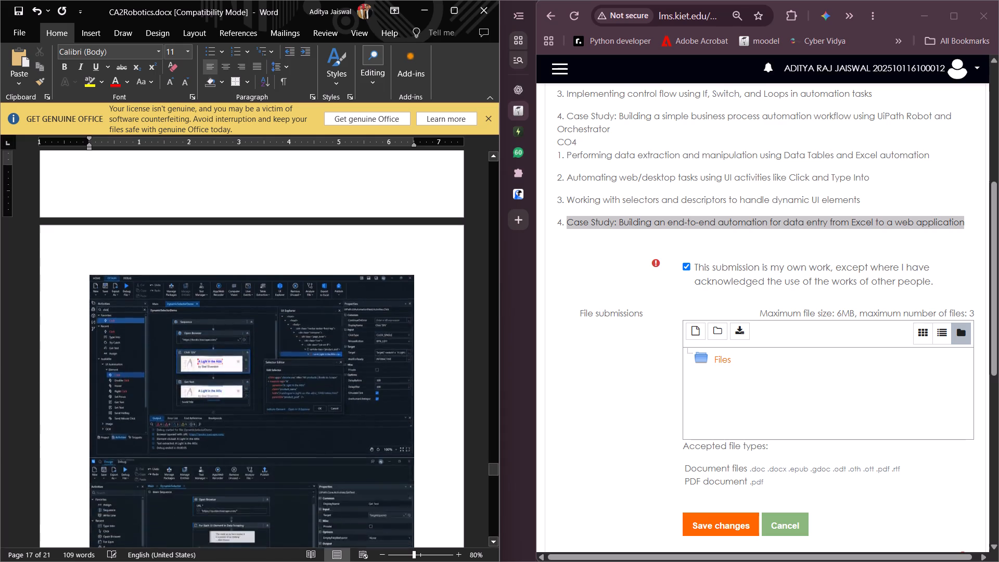
scroll(85, 223, down, 5)
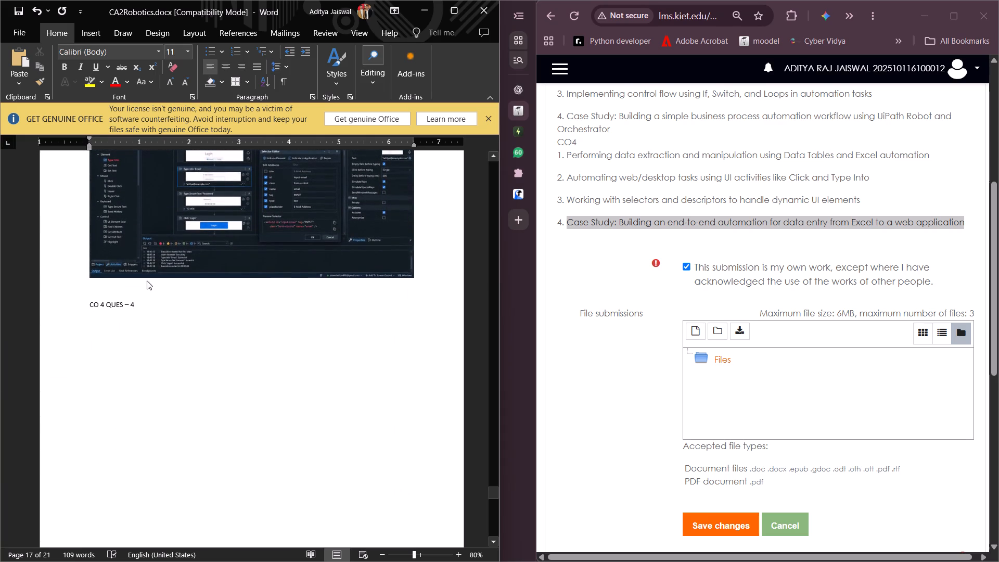
click(163, 298)
click(163, 298)
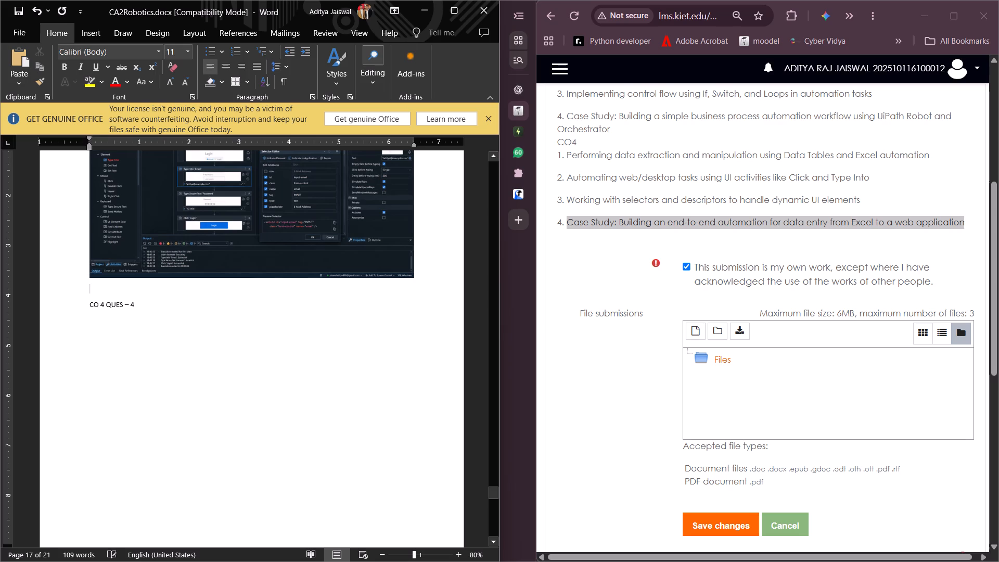
click(161, 308)
key(space)
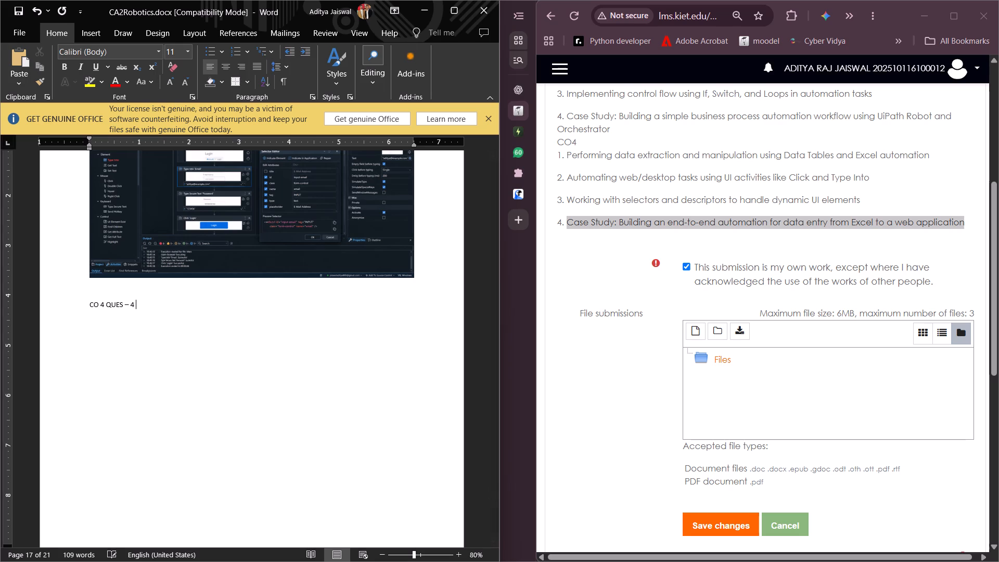
key(ctrl+v)
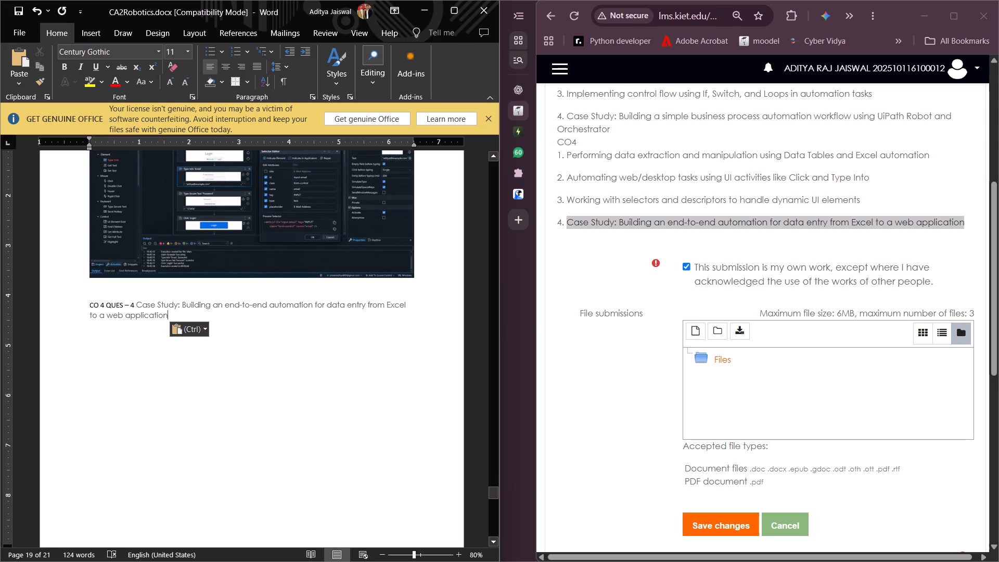
Insert 14 blank lines above the CO 4 QUES – 4 heading to move it down near the end of its page.
scroll(268, 402, down, 2)
scroll(268, 402, up, 1)
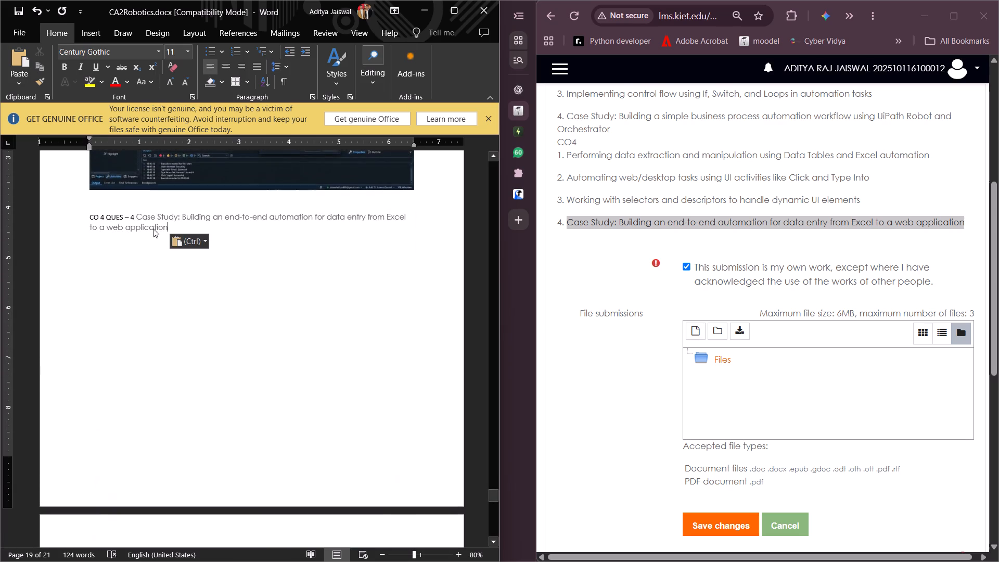
click(85, 216)
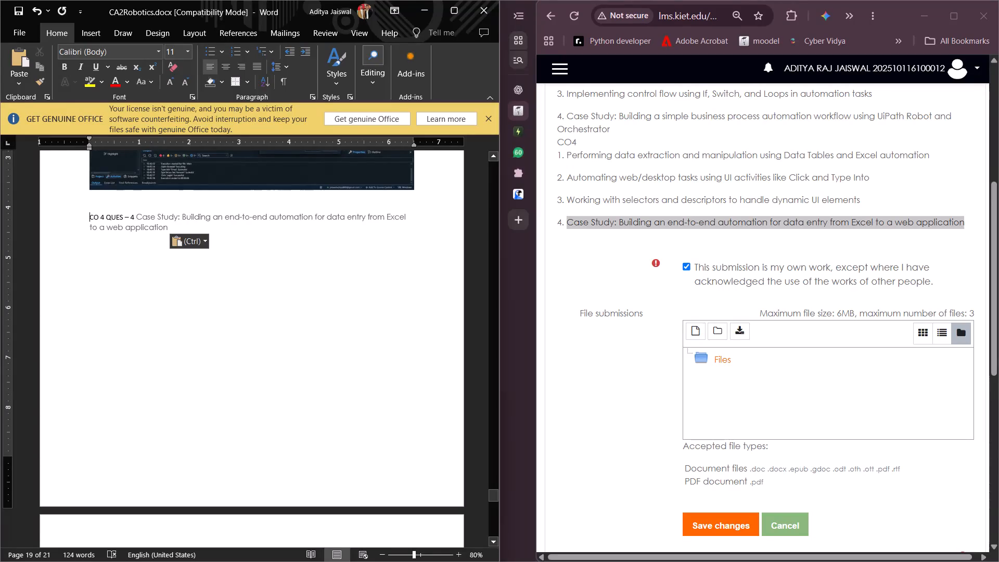
key(Return)
key(Return)
key(Return)
key(Return)
key(Return)
key(Return)
key(Return)
key(Return)
key(Return)
key(Return)
key(Return)
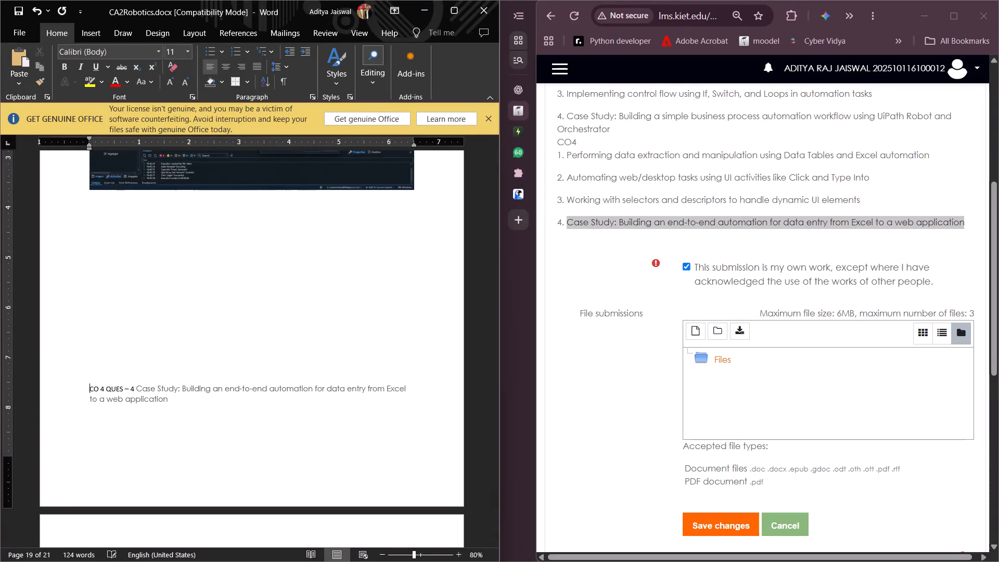
key(Return)
key(Return)
key(Return)
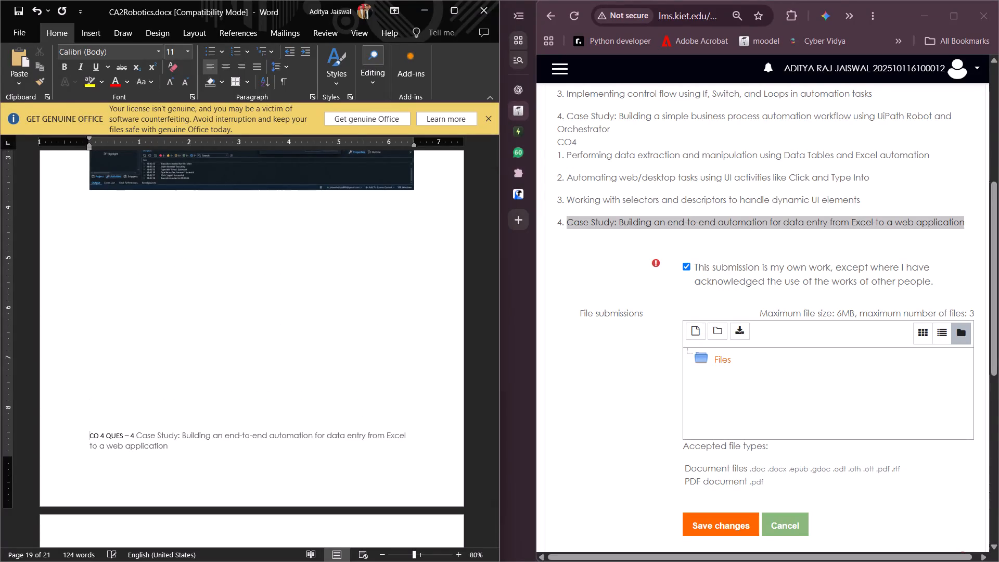
Look through the screenshot pages after the CO 4 QUES – 4 heading and back up to the cover page.
scroll(85, 216, down, 7)
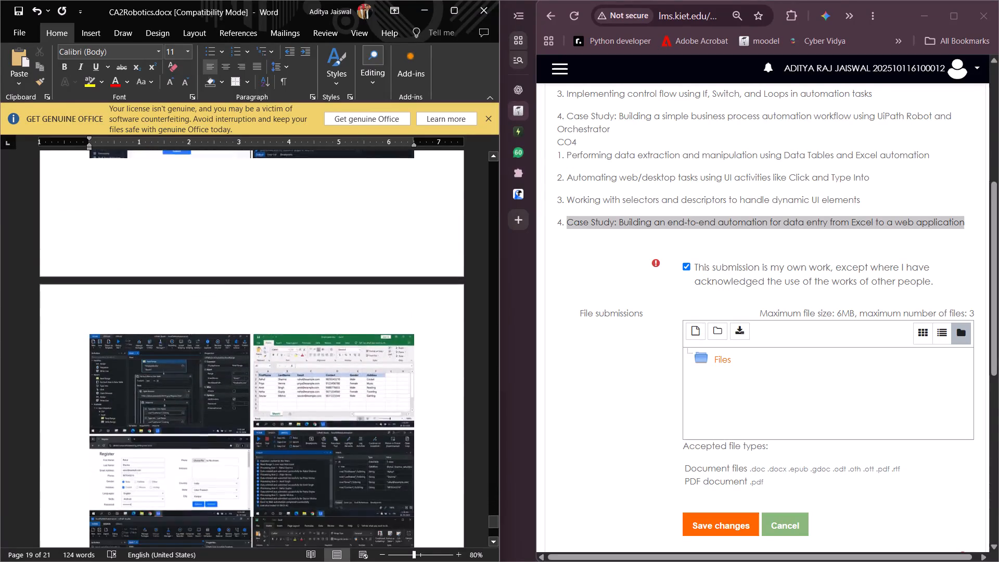
scroll(85, 216, down, 6)
scroll(85, 216, up, 9)
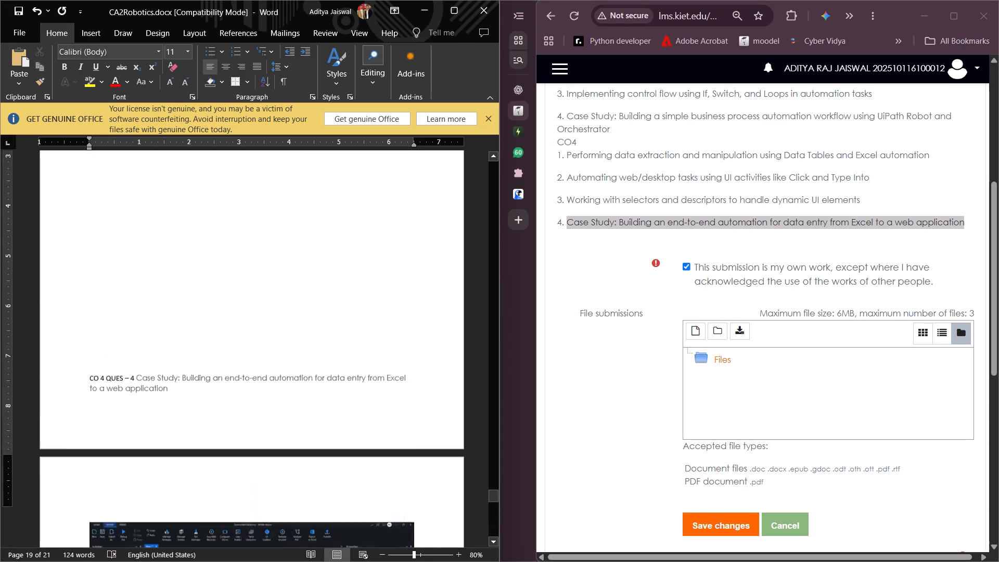
scroll(85, 216, up, 17)
scroll(85, 216, up, 7)
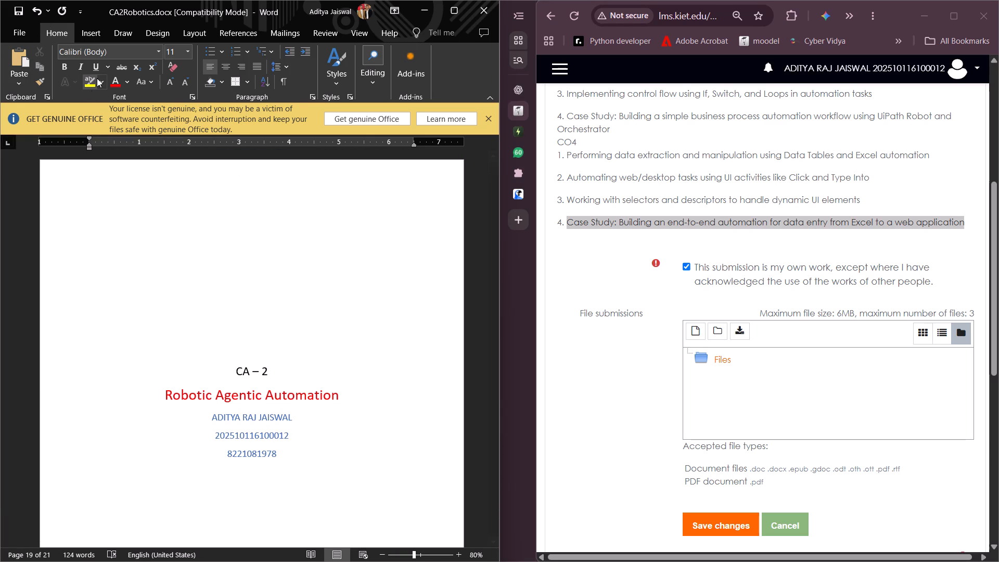
Save CA2Robotics.docx and dismiss the Office licence notice.
click(14, 12)
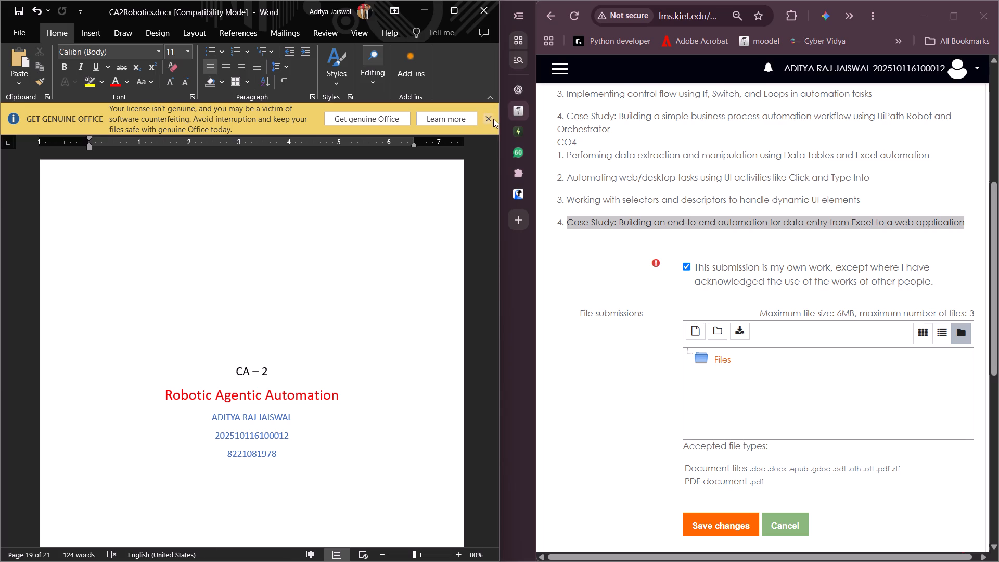
click(490, 119)
click(17, 9)
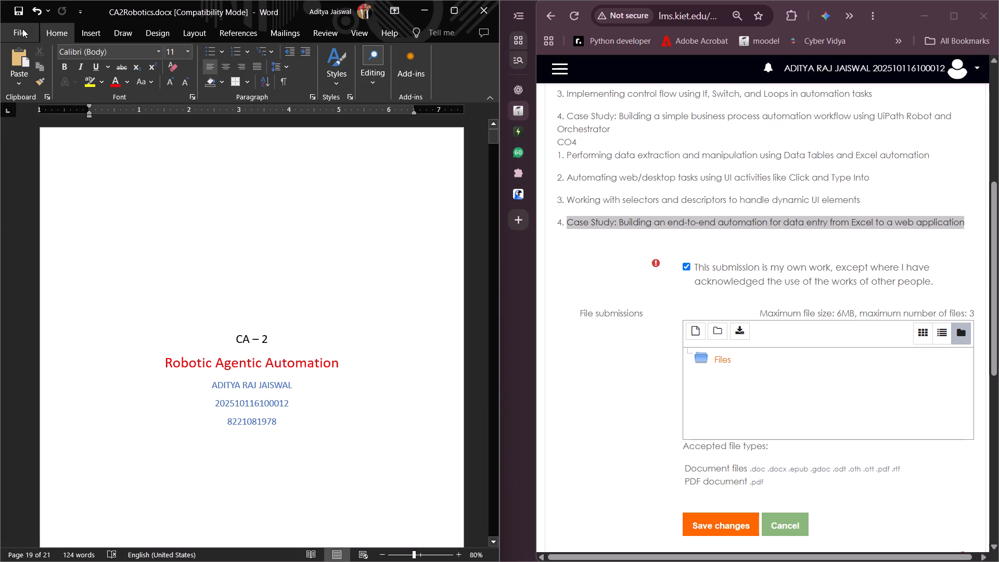
Save a PDF copy of the document as CA2Robotics.pdf in Downloads, optimized for minimum size (publishing online).
click(22, 30)
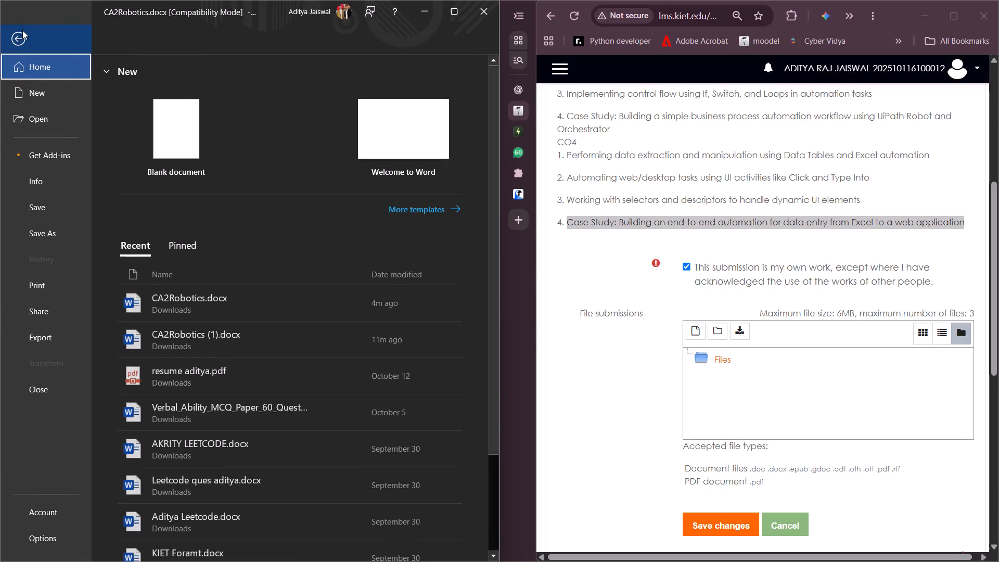
click(60, 236)
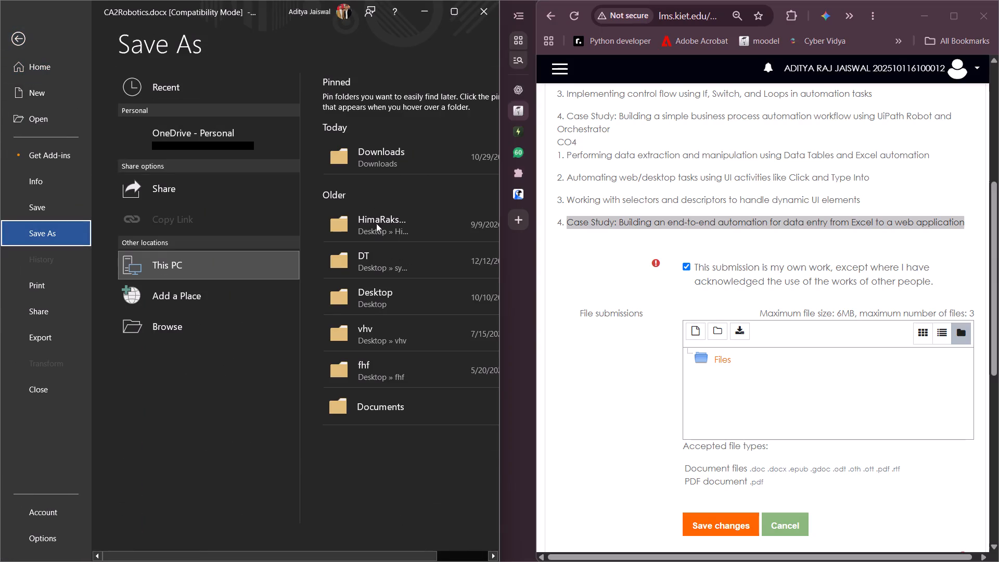
click(389, 163)
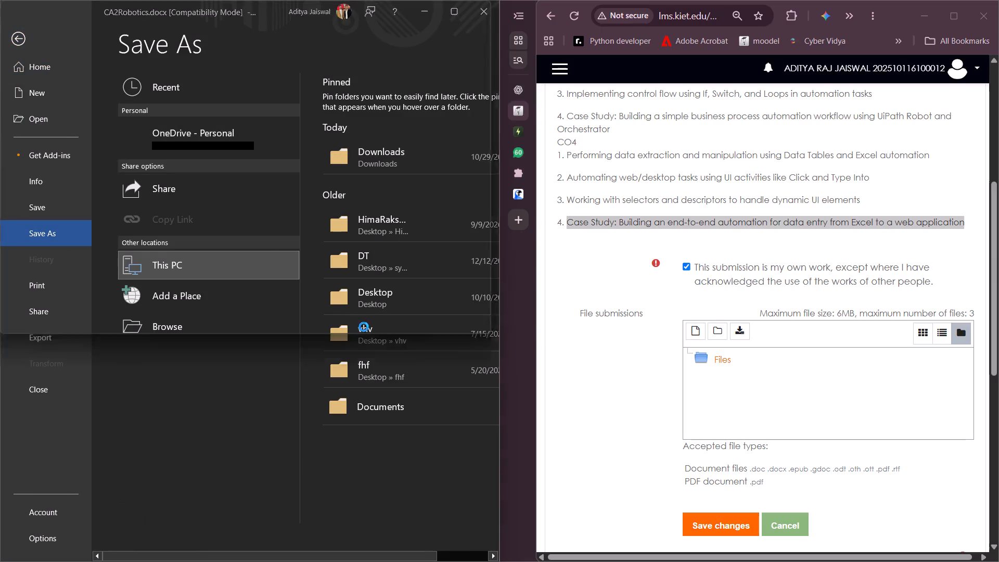
click(165, 229)
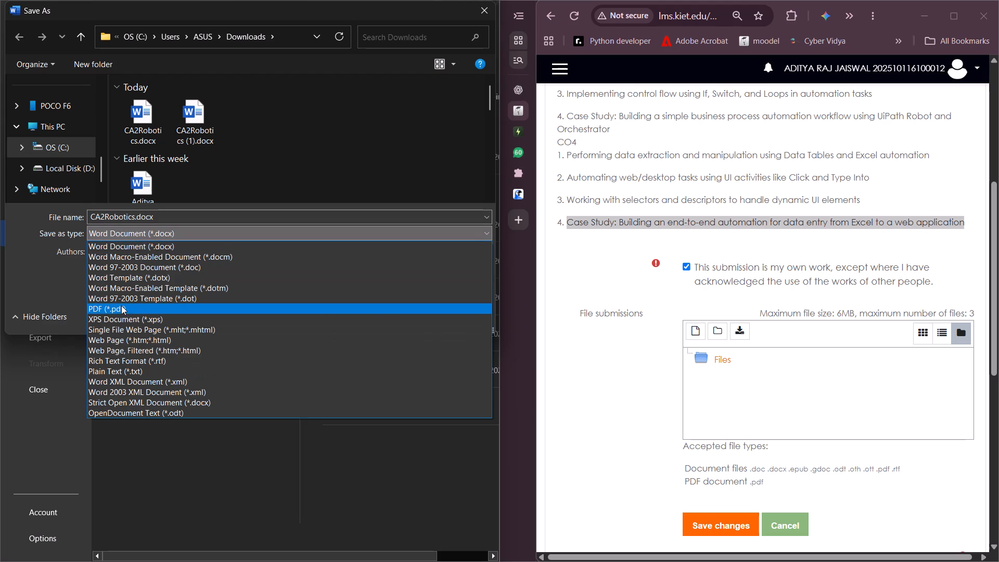
click(121, 308)
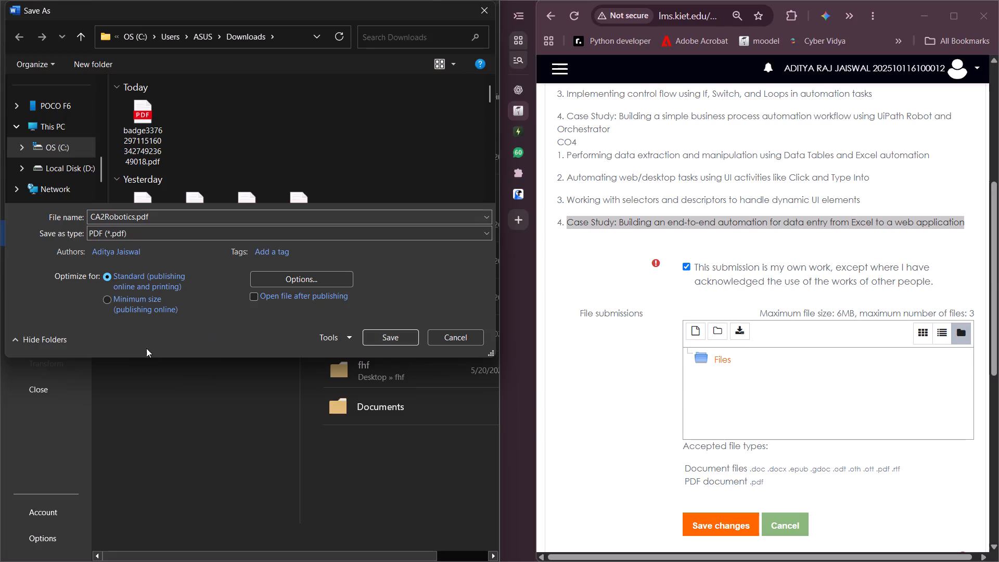
click(107, 304)
click(385, 330)
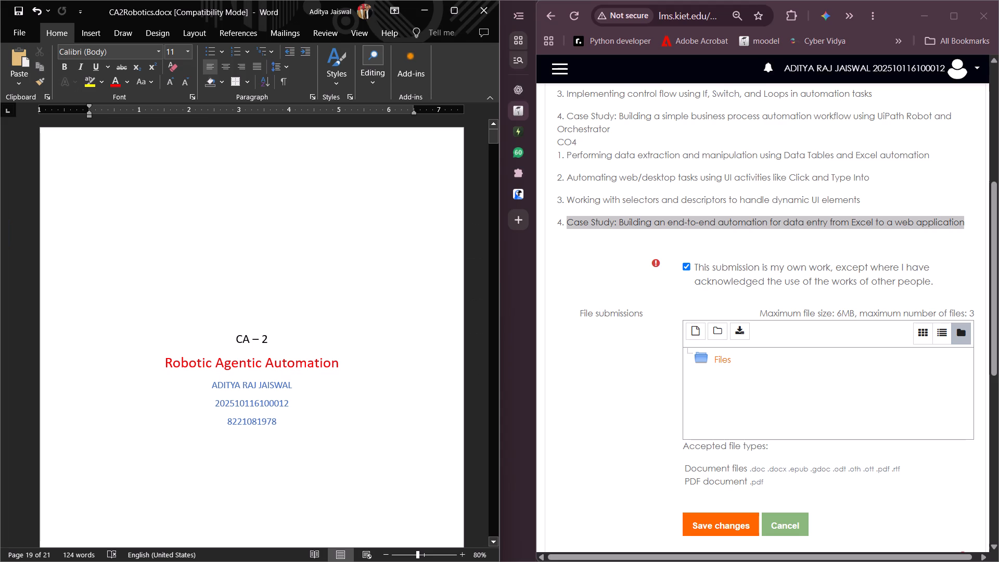
Open CA2Robotics.pdf from the Downloads folder in Edge and examine the image quality of the CO3 QUES-1 screenshots.
click(460, 552)
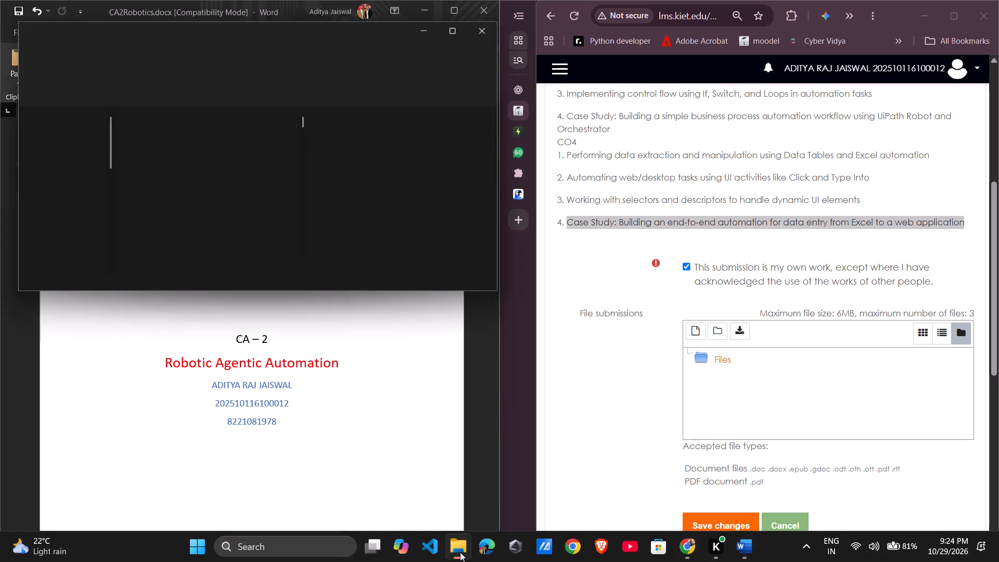
click(464, 3)
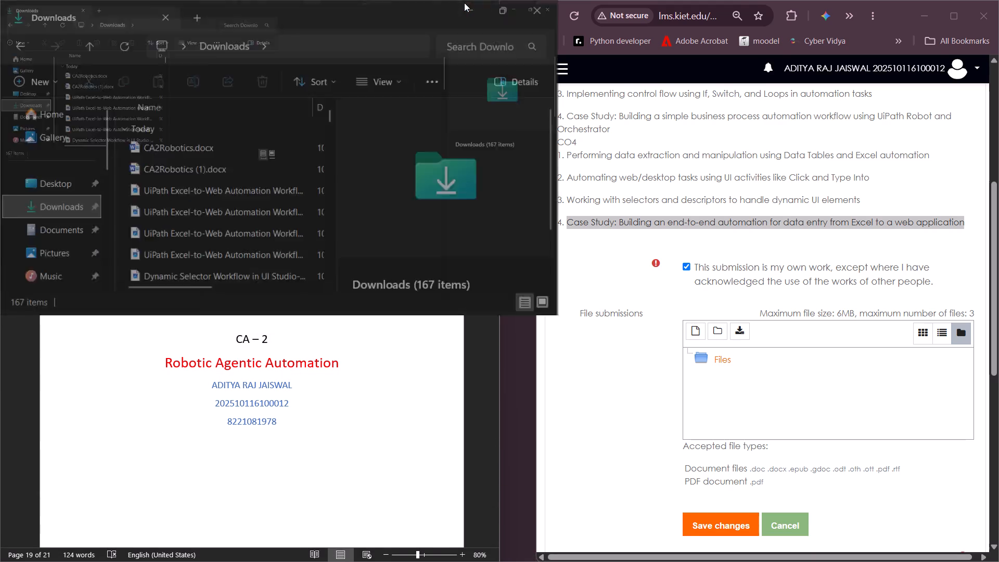
click(56, 178)
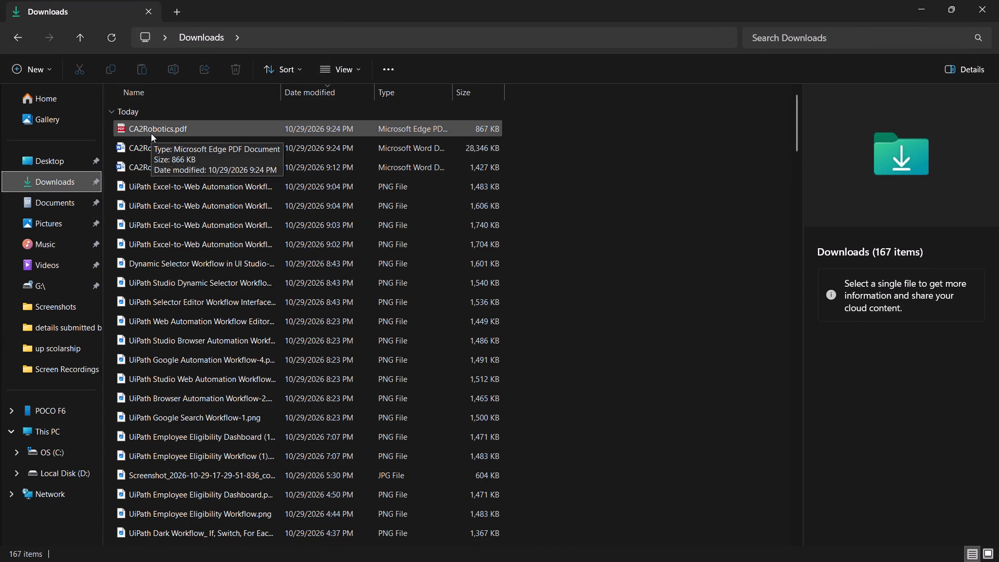
double_click(151, 133)
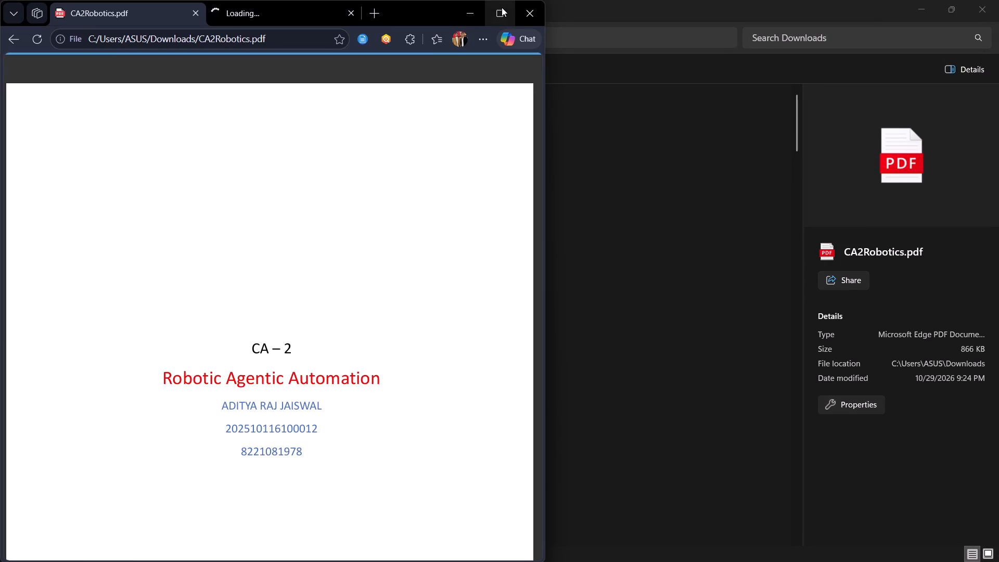
click(502, 7)
scroll(625, 182, down, 4)
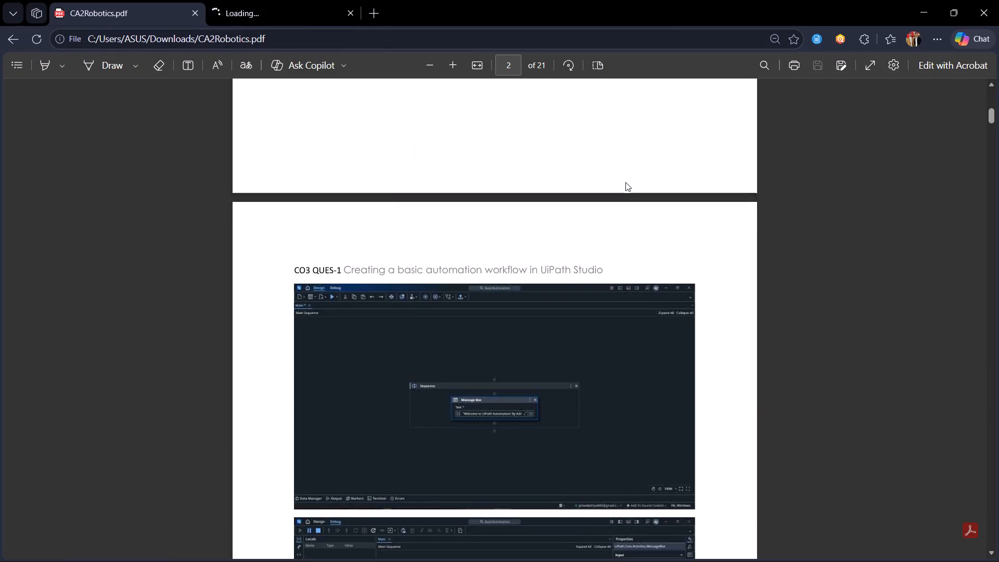
scroll(625, 182, down, 1)
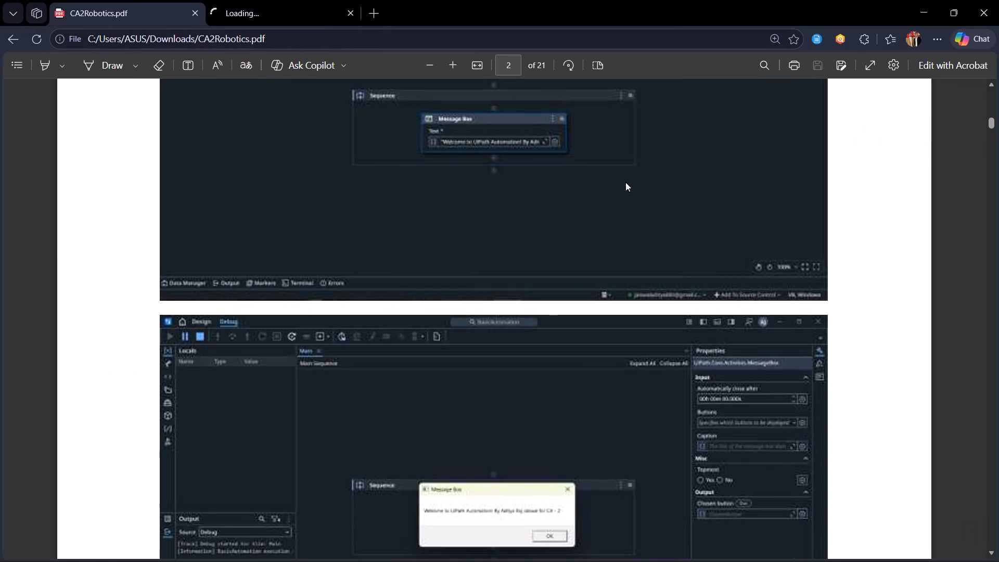
scroll(625, 182, down, 2)
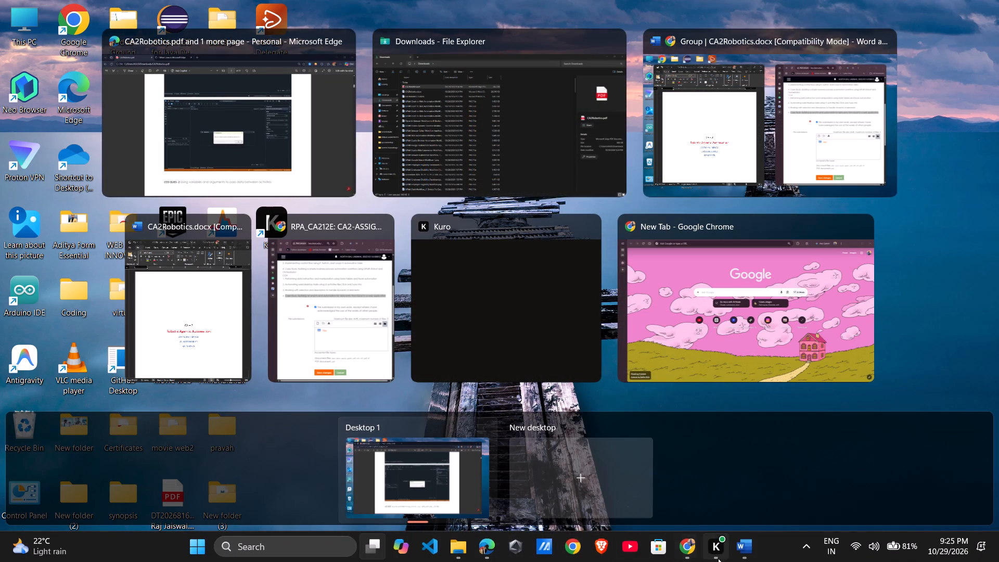
Switch to CA2Robotics.docx in Word and examine the same CO3 QUES-1 screenshots at several zoom levels for comparison with the PDF.
click(742, 561)
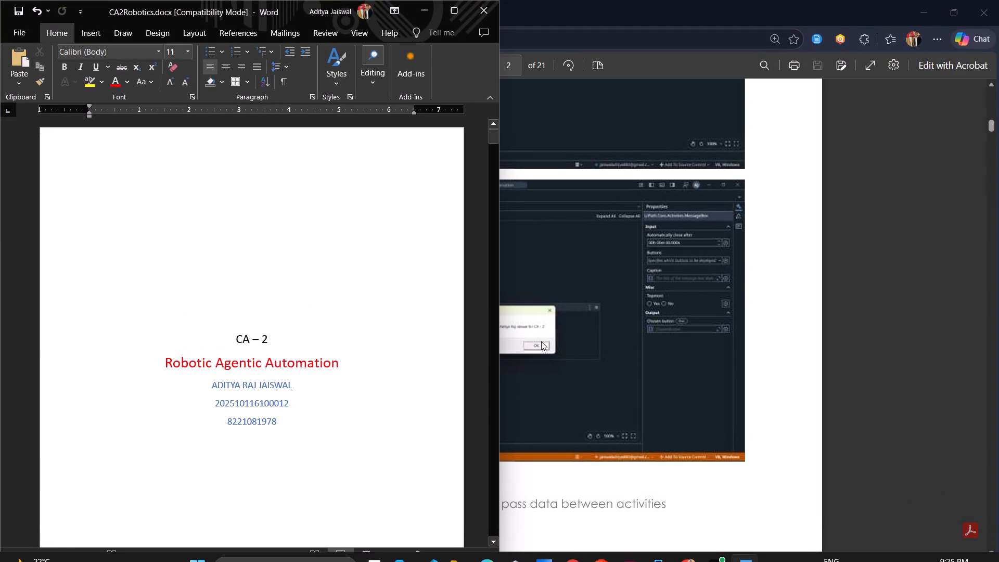
scroll(240, 306, down, 4)
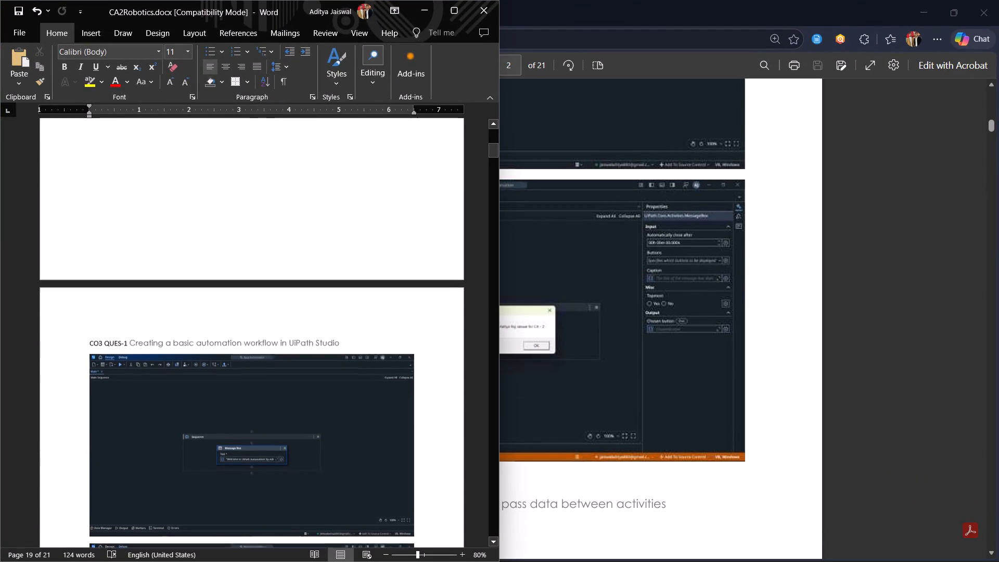
scroll(240, 306, down, 2)
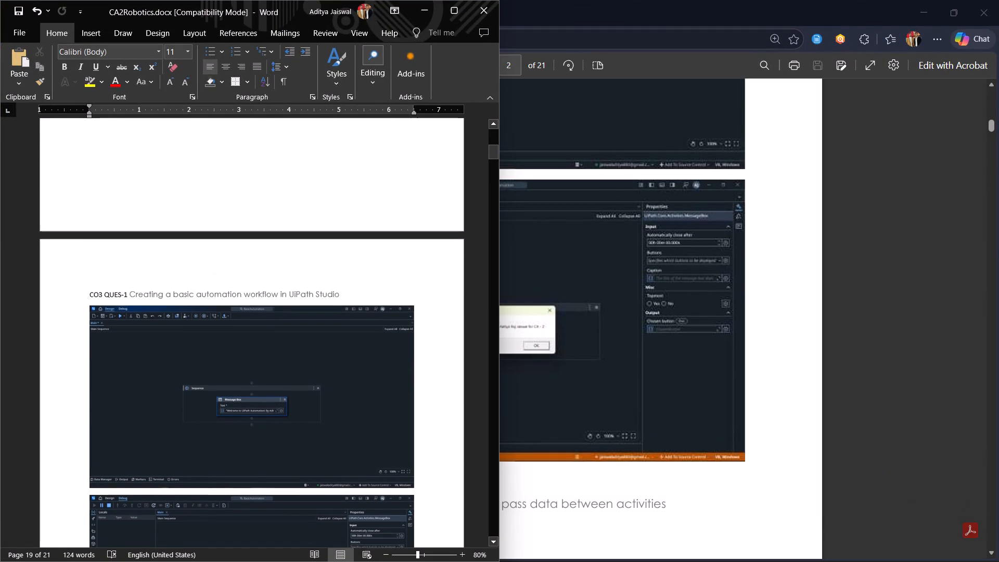
scroll(240, 306, up, 1)
ctrl+scroll(240, 306, up, 5)
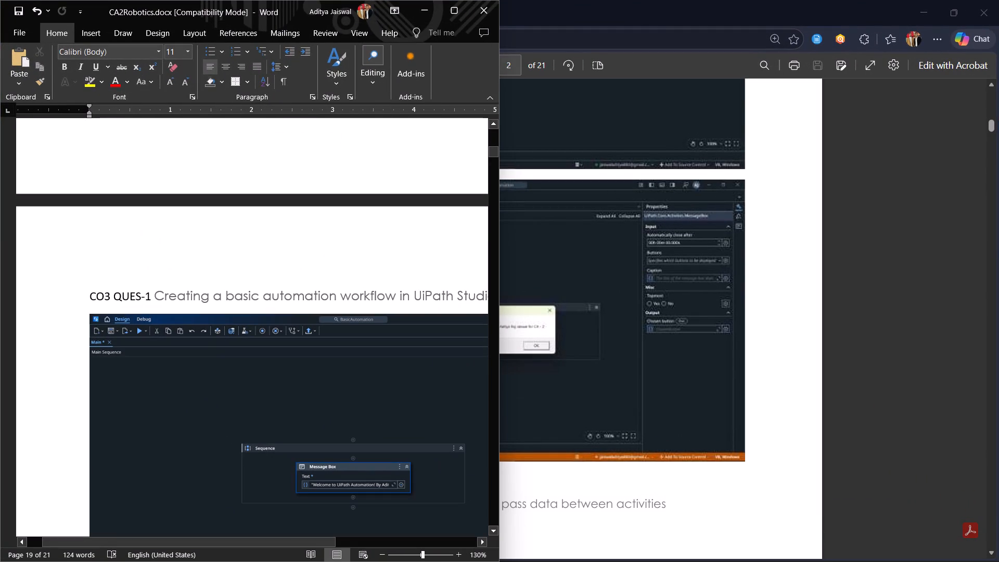
ctrl+scroll(240, 306, down, 5)
scroll(240, 306, down, 4)
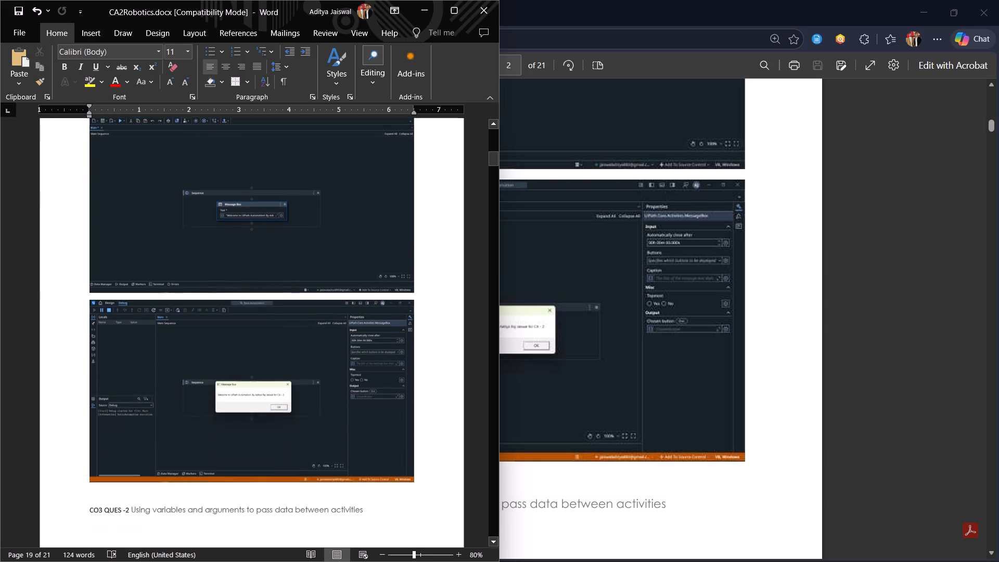
ctrl+scroll(240, 306, up, 9)
scroll(240, 306, down, 1)
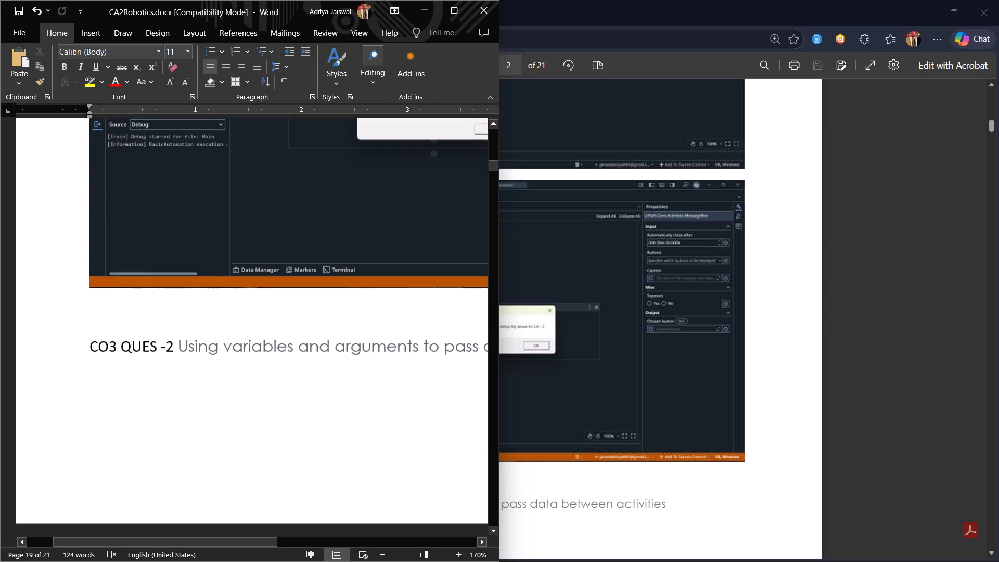
scroll(240, 306, down, 1)
ctrl+scroll(240, 306, down, 8)
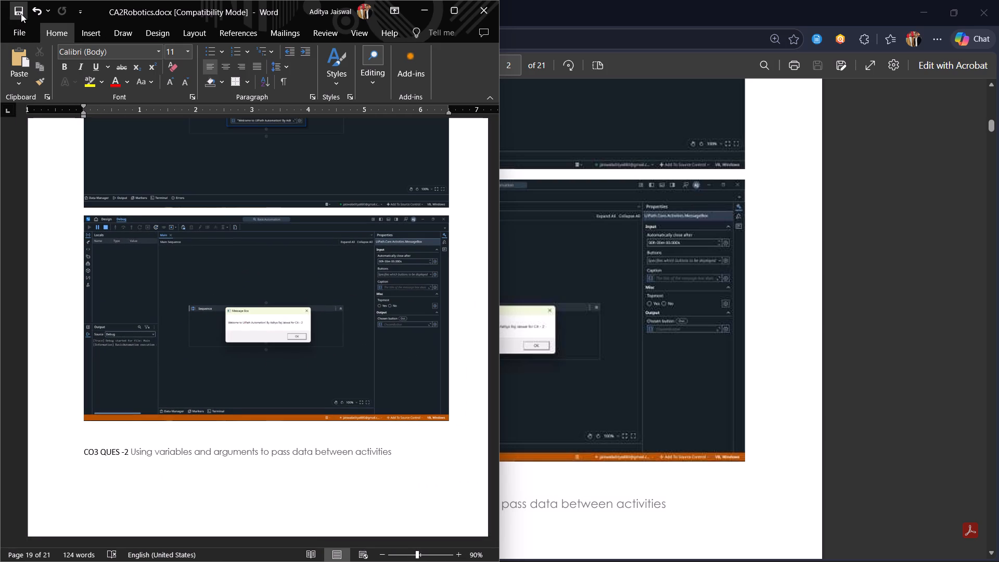
Save another PDF copy of the document as CA2Roboticscom.pdf in Downloads, optimized as Standard (publishing online and printing).
click(20, 33)
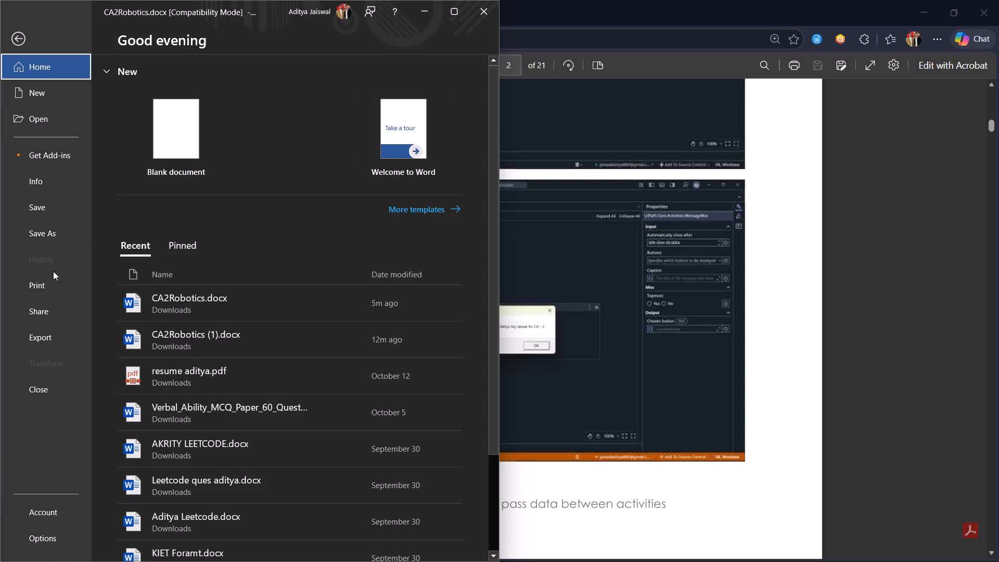
click(55, 228)
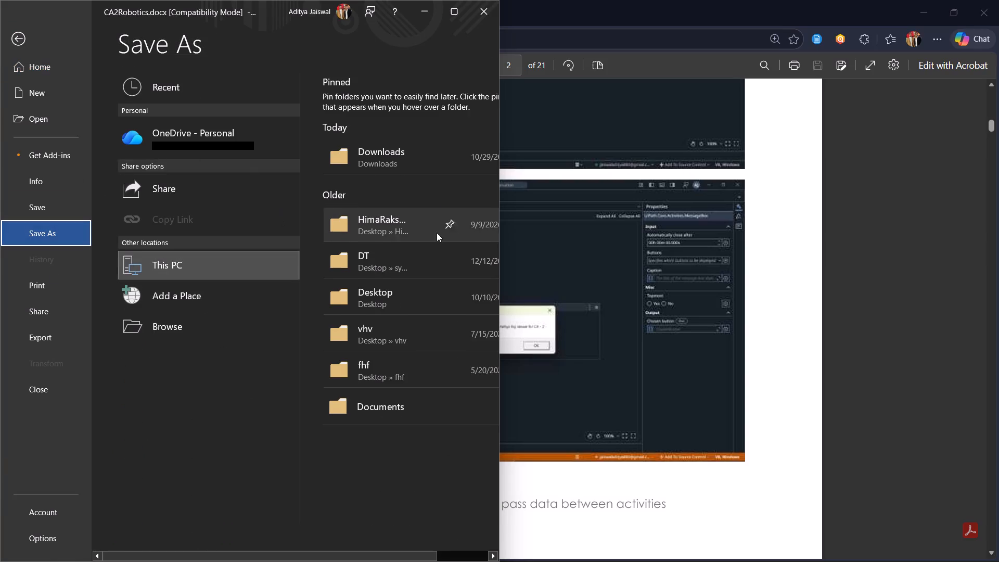
click(421, 152)
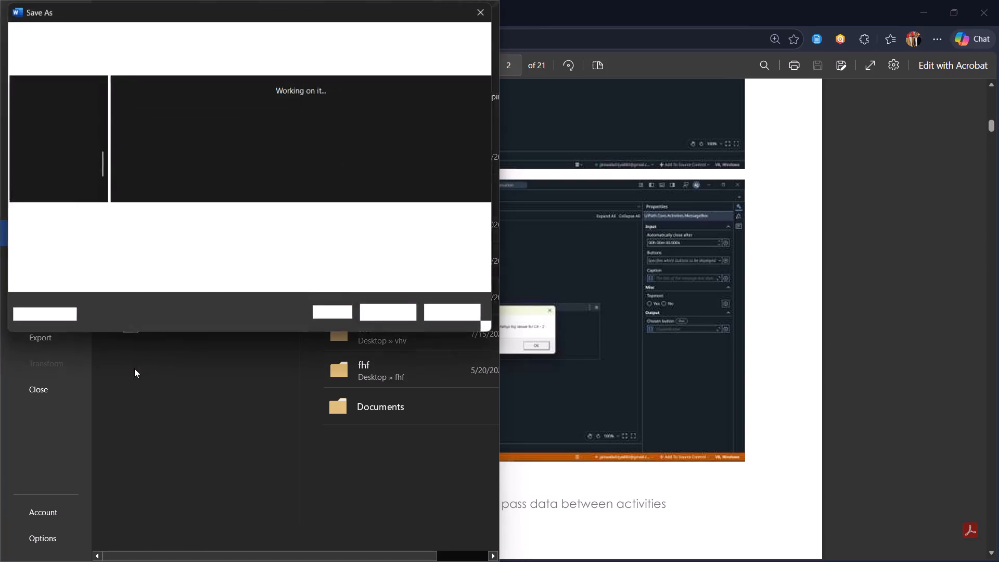
click(134, 215)
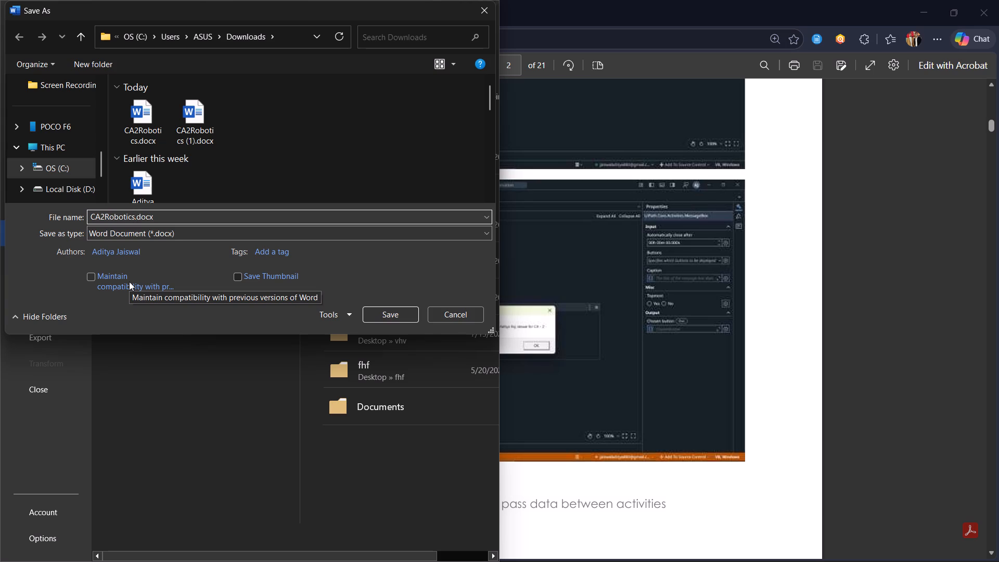
text(com)
click(198, 236)
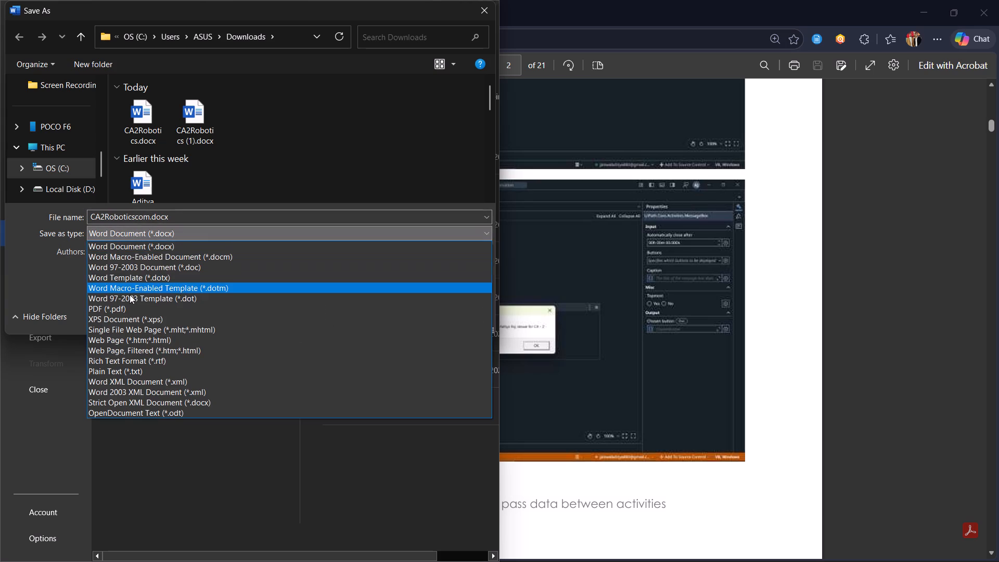
click(123, 309)
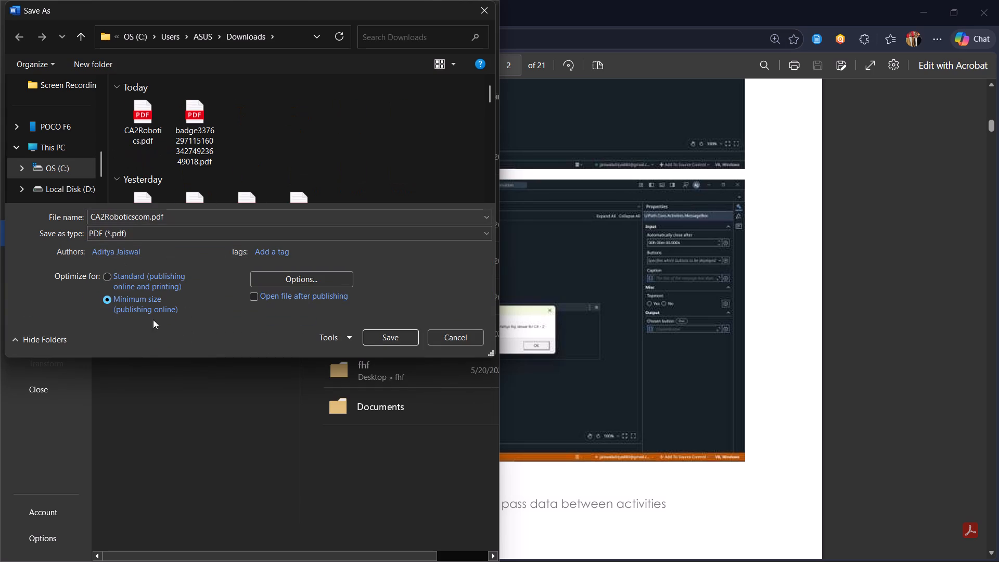
click(131, 282)
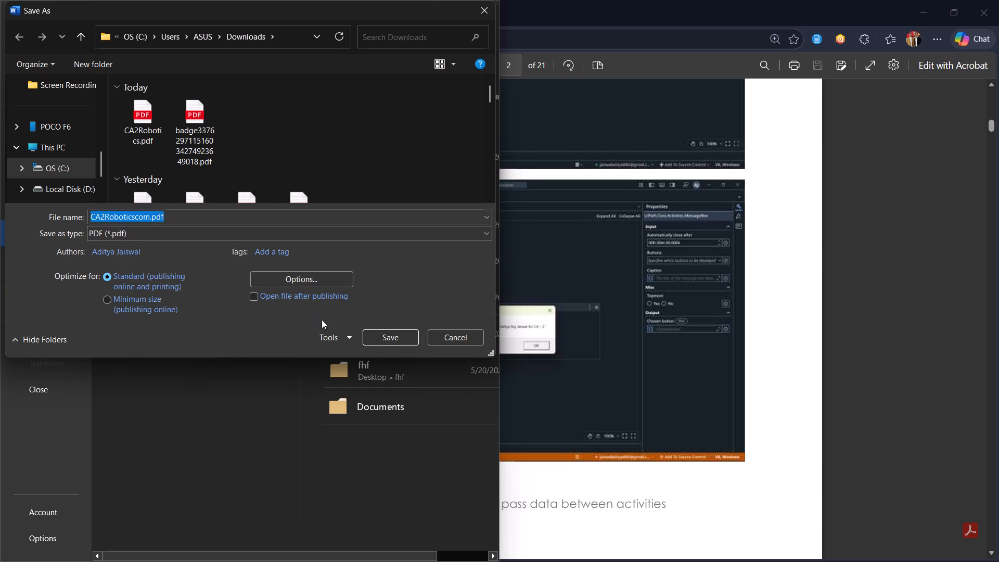
click(377, 337)
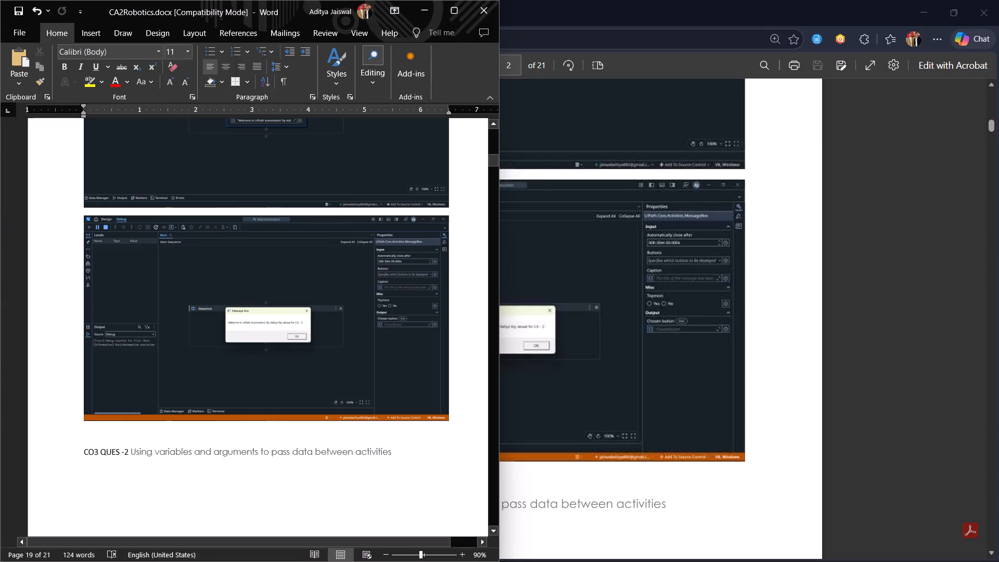
Open CA2Roboticscom.pdf from the Downloads folder in Edge and examine the clarity of the screenshots on pages 2 and 3.
click(473, 561)
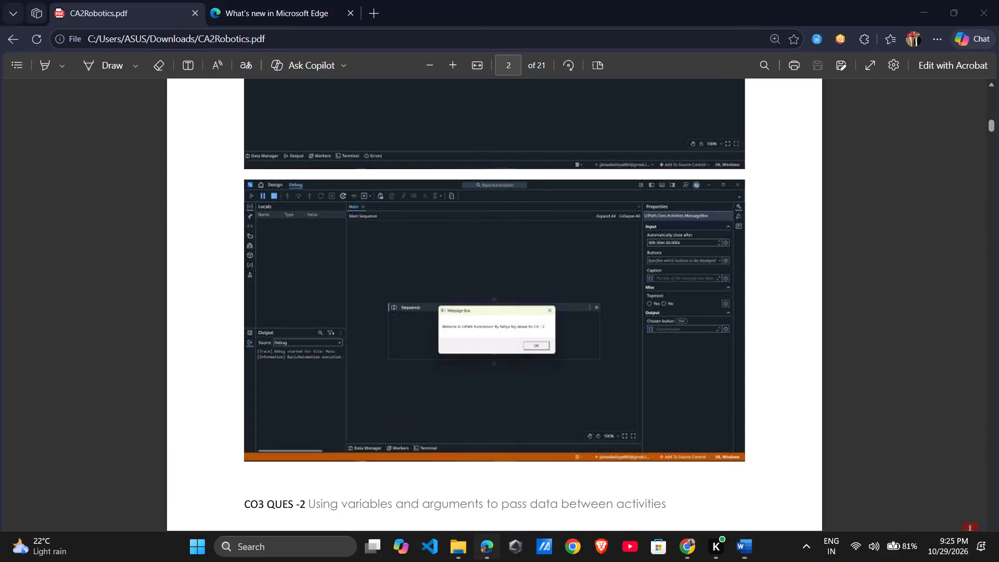
click(456, 553)
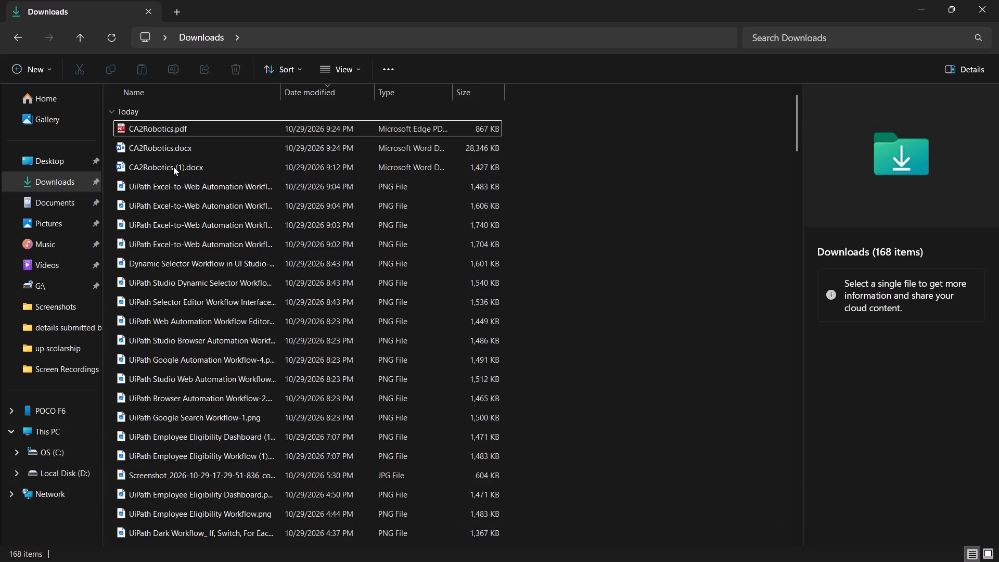
click(114, 45)
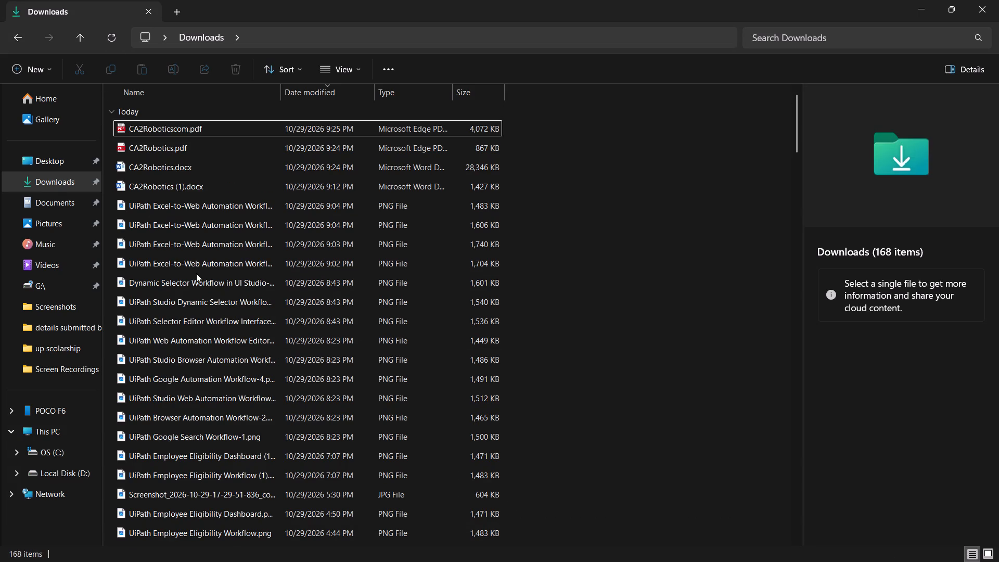
double_click(165, 131)
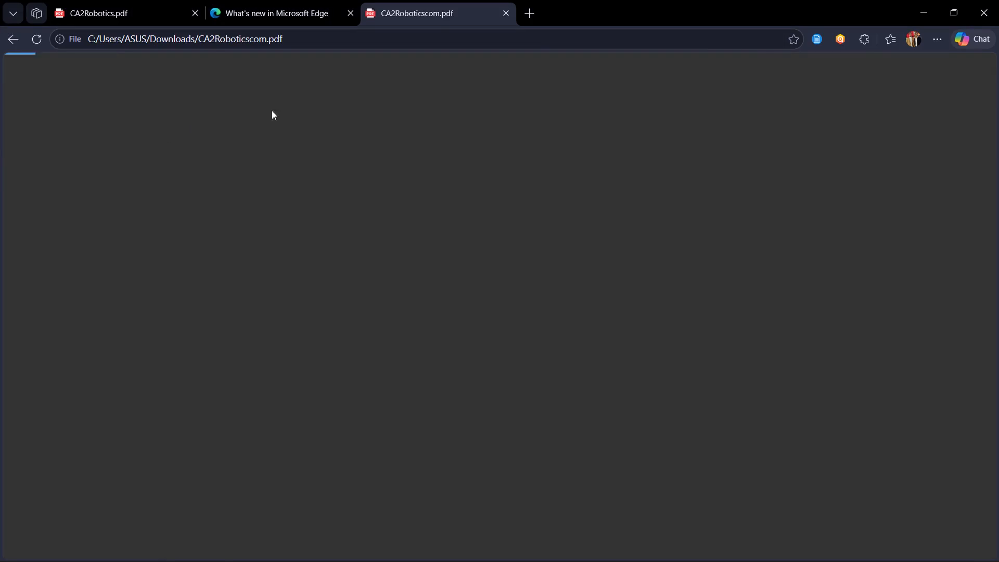
scroll(449, 304, down, 8)
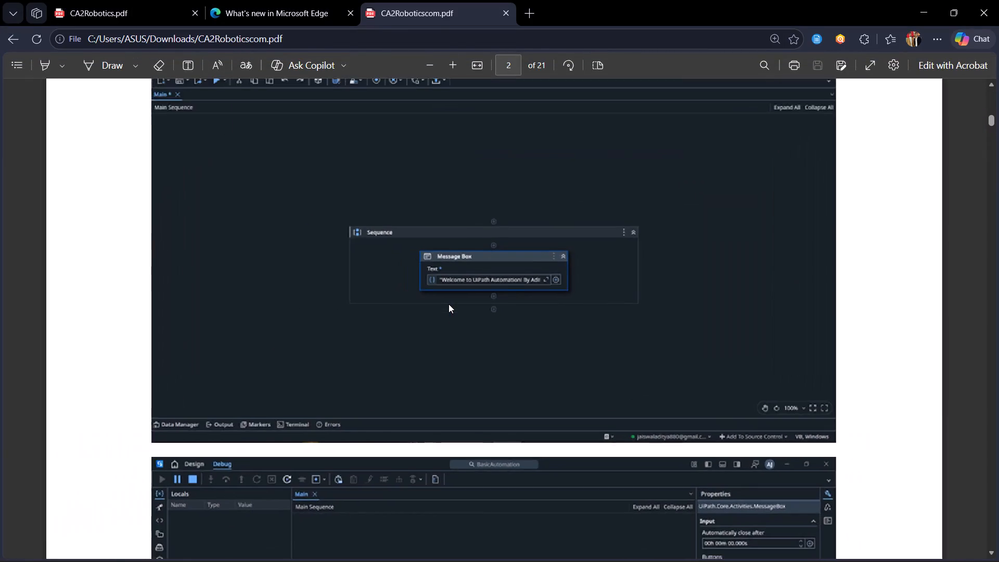
scroll(449, 304, down, 5)
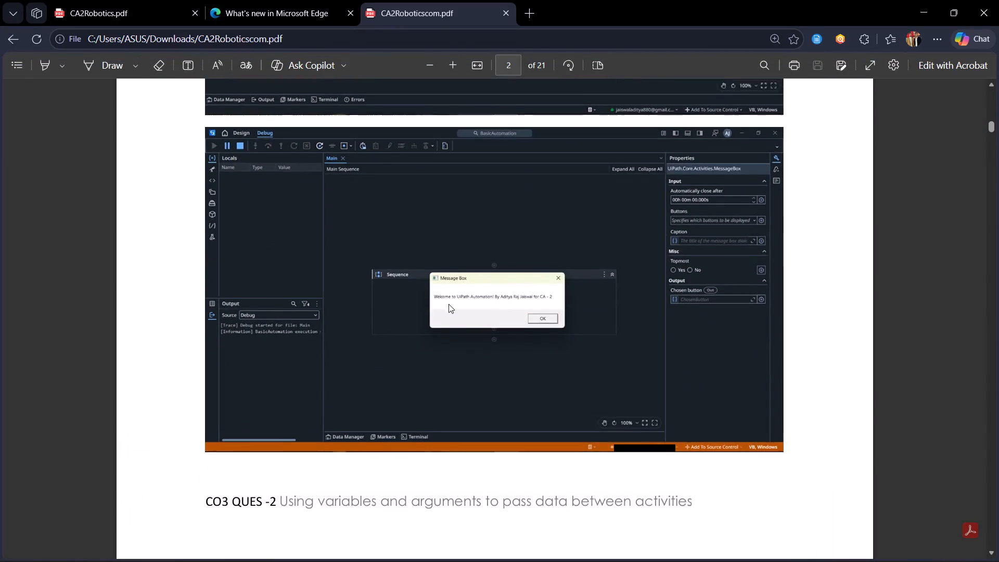
scroll(449, 304, down, 1)
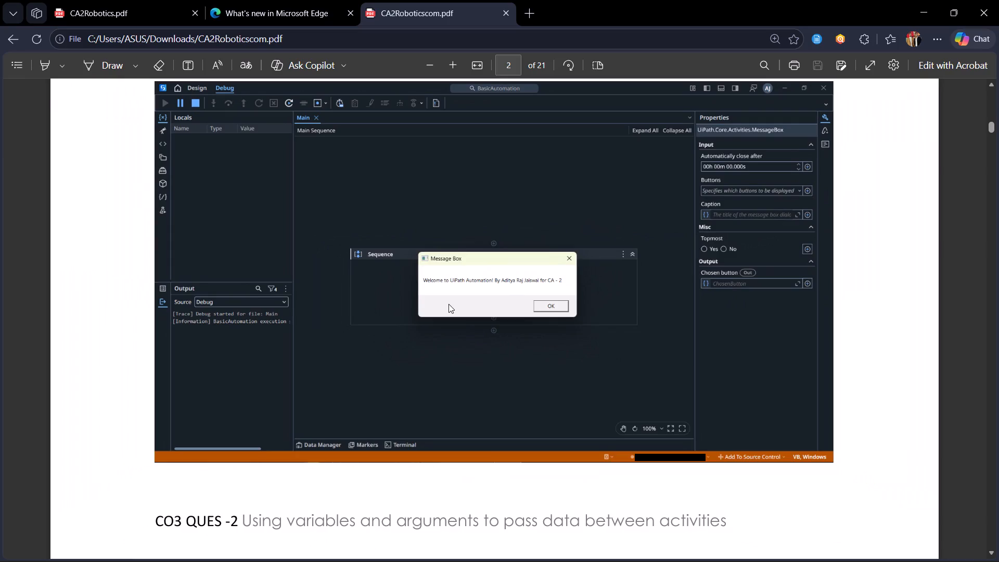
click(449, 304)
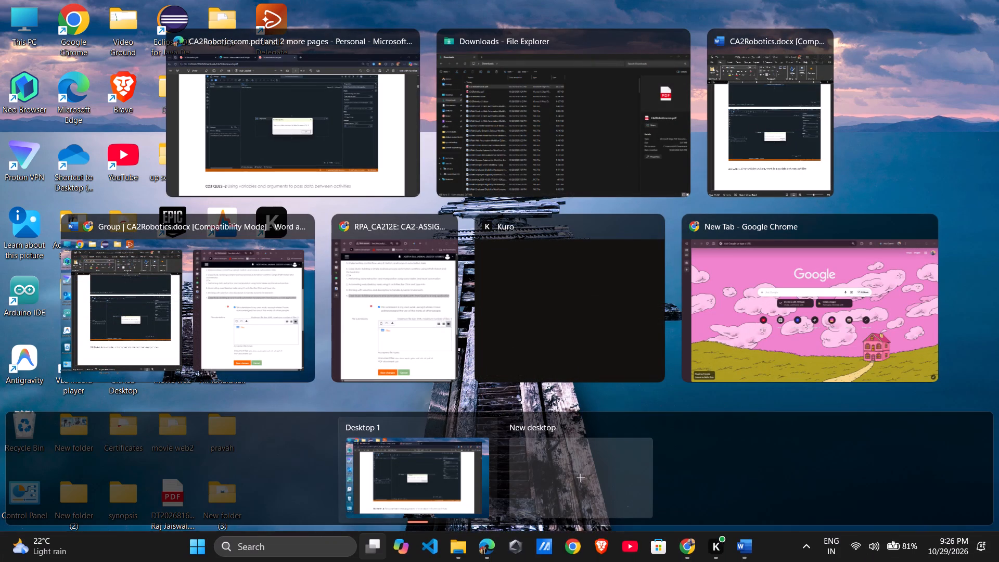
click(319, 141)
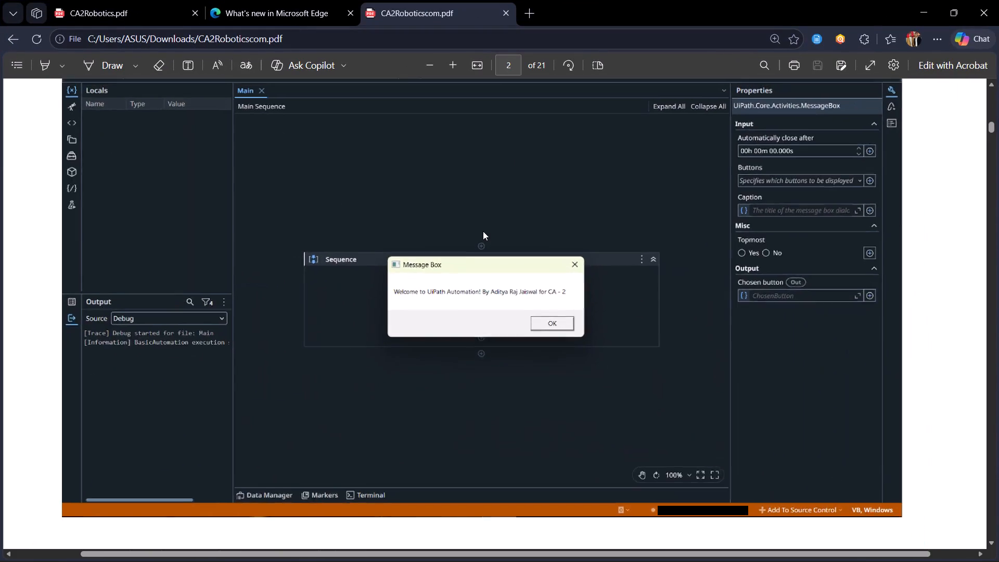
scroll(483, 231, down, 10)
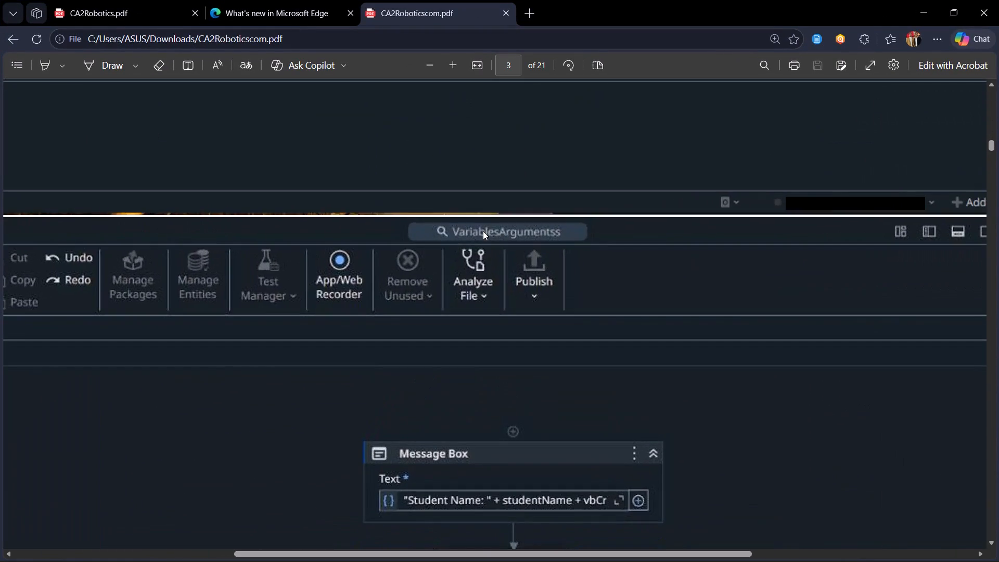
scroll(547, 392, down, 3)
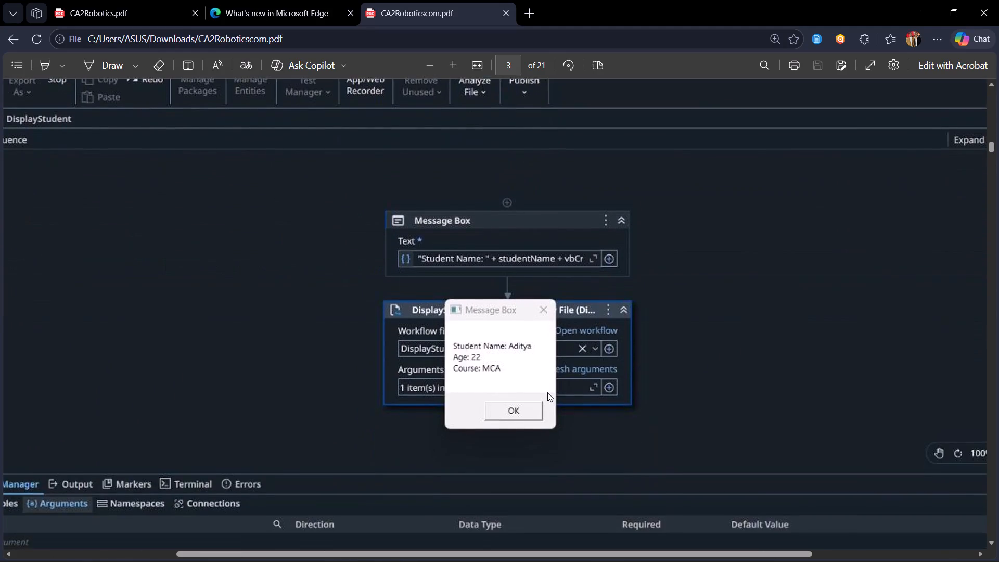
scroll(547, 392, down, 1)
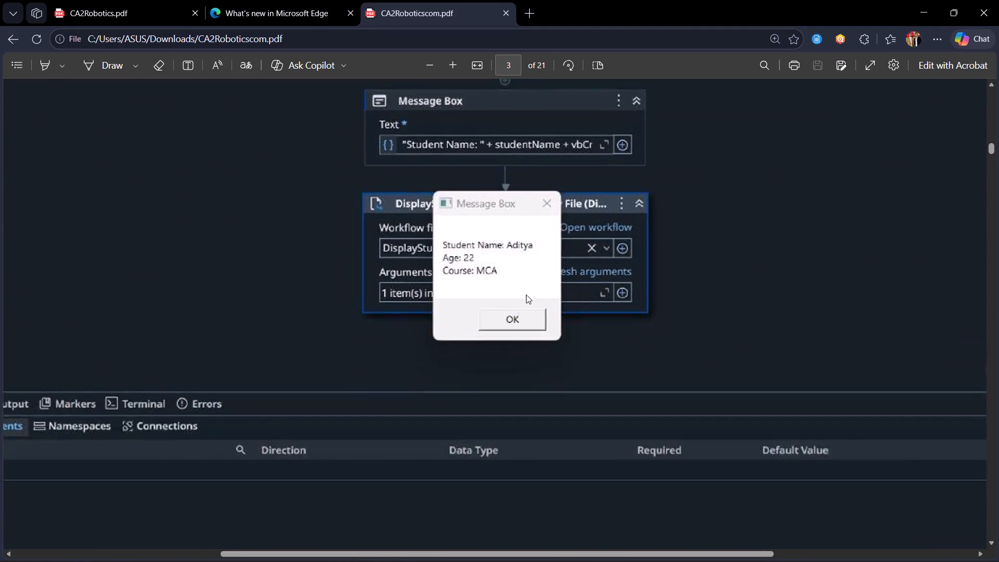
Examine the clarity of the screenshots on the remaining pages of CA2Roboticscom.pdf, including the ControlFlow workflow on page 9.
scroll(537, 292, down, 6)
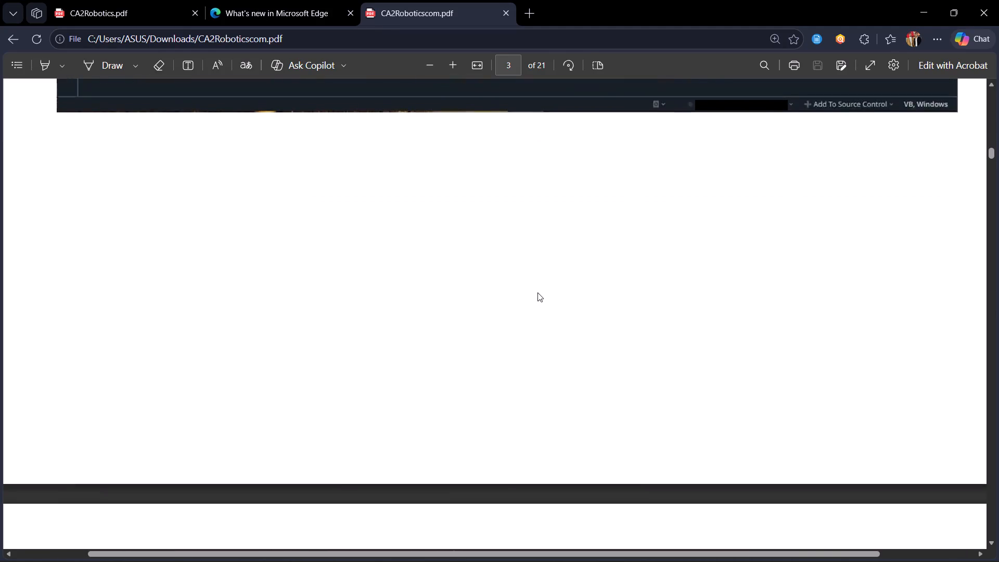
scroll(537, 292, down, 15)
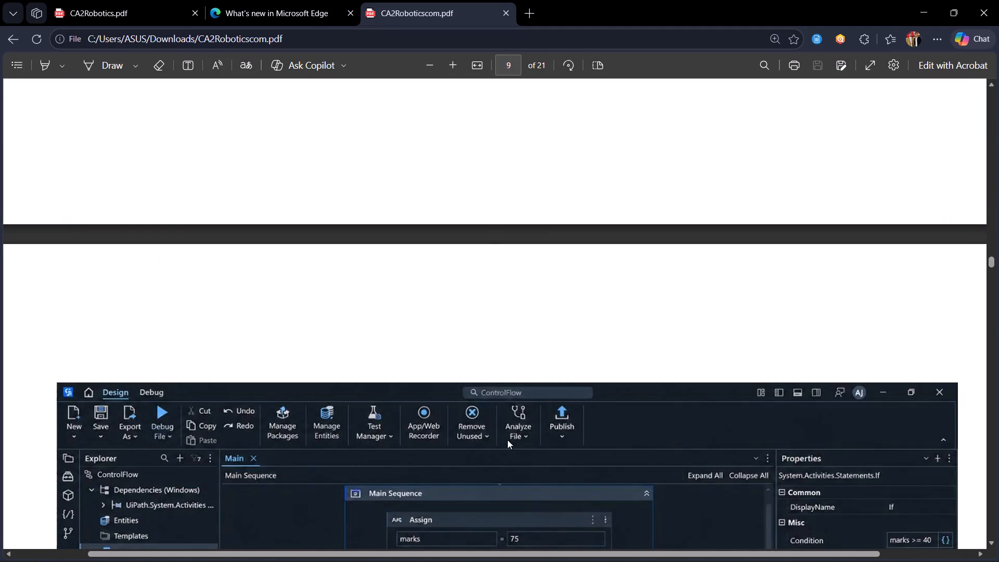
scroll(512, 449, down, 3)
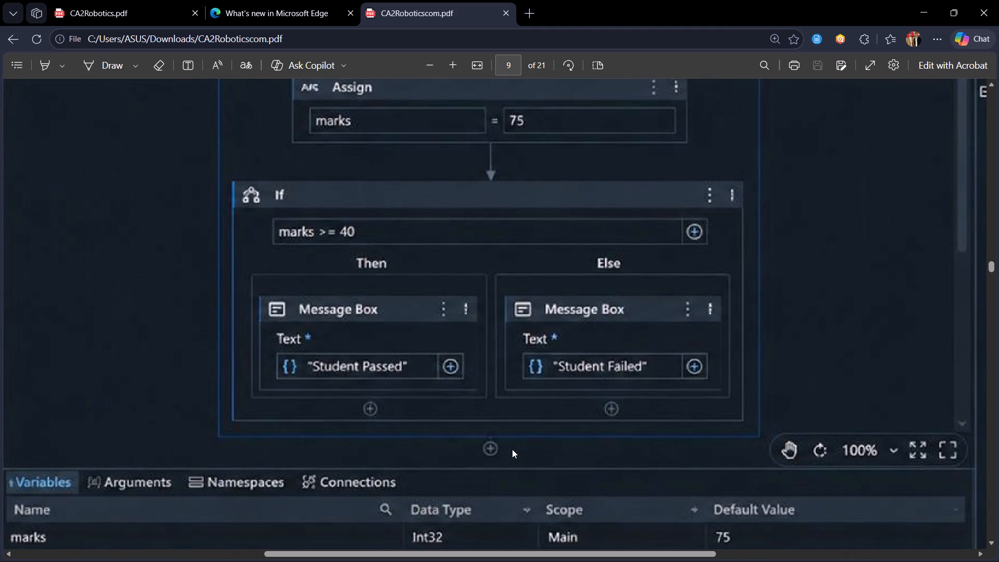
scroll(512, 449, down, 3)
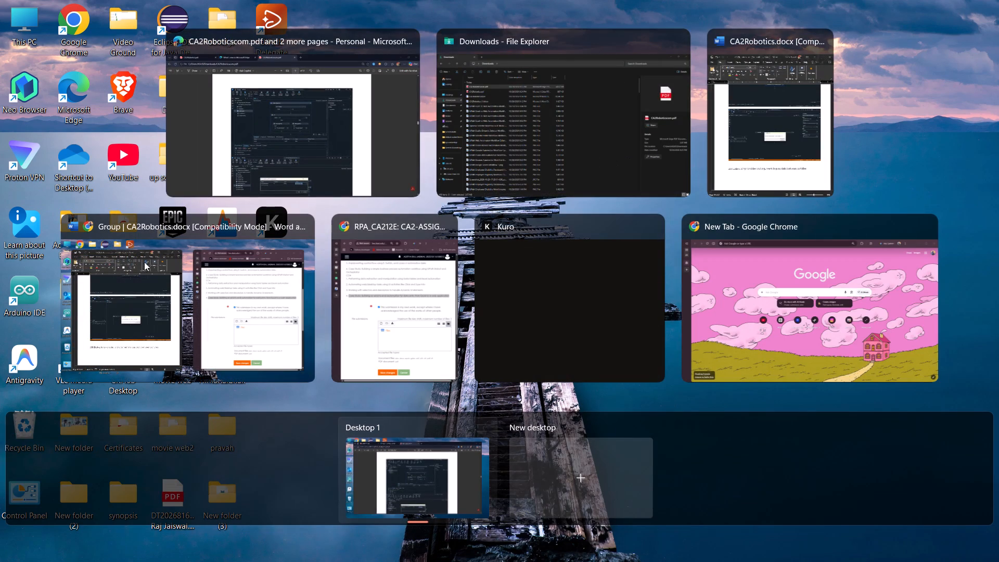
Switch to the CA2-ASSIGNMENT submission page in Chrome and upload CA2Roboticscom.pdf from Downloads to the file submissions.
click(368, 331)
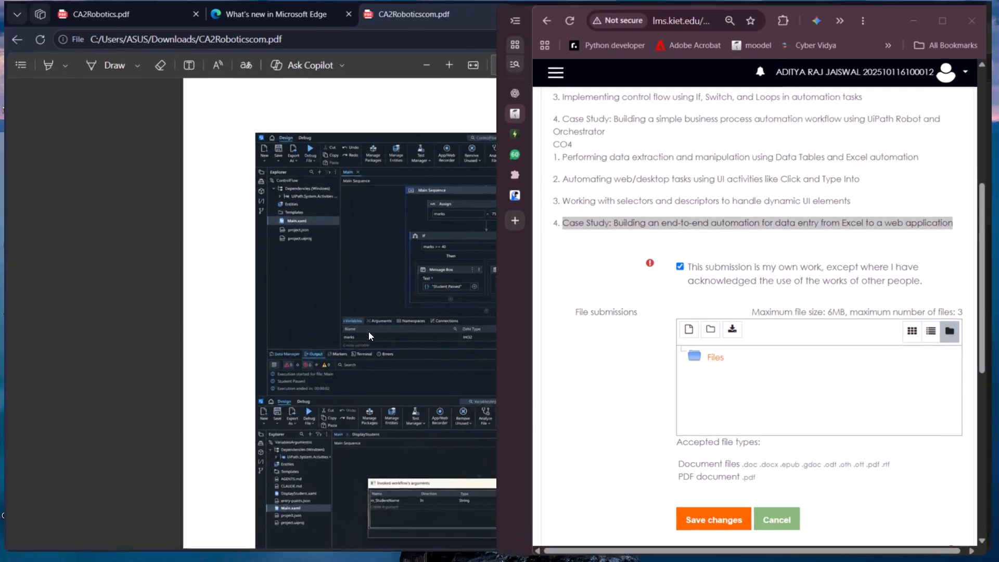
click(954, 17)
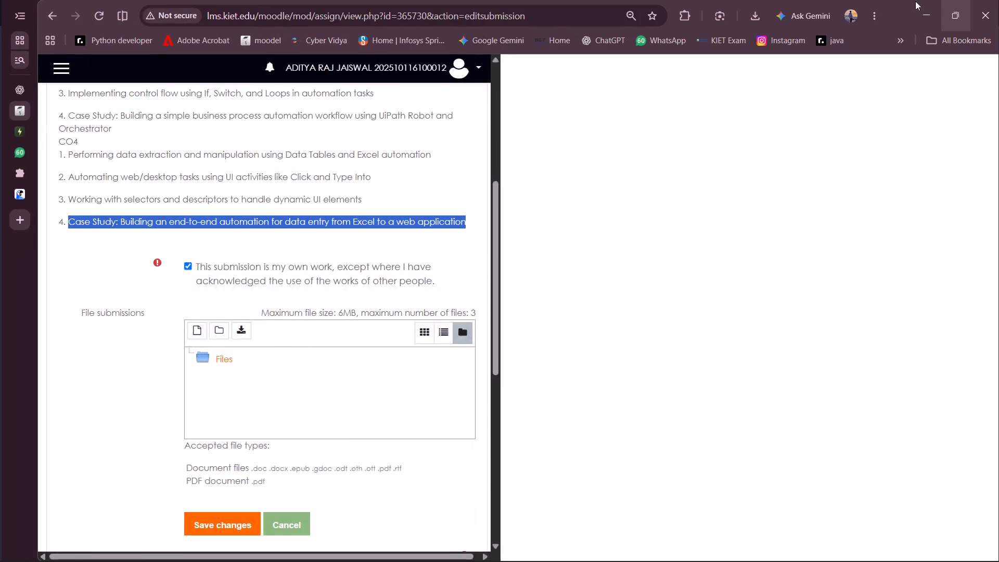
click(321, 305)
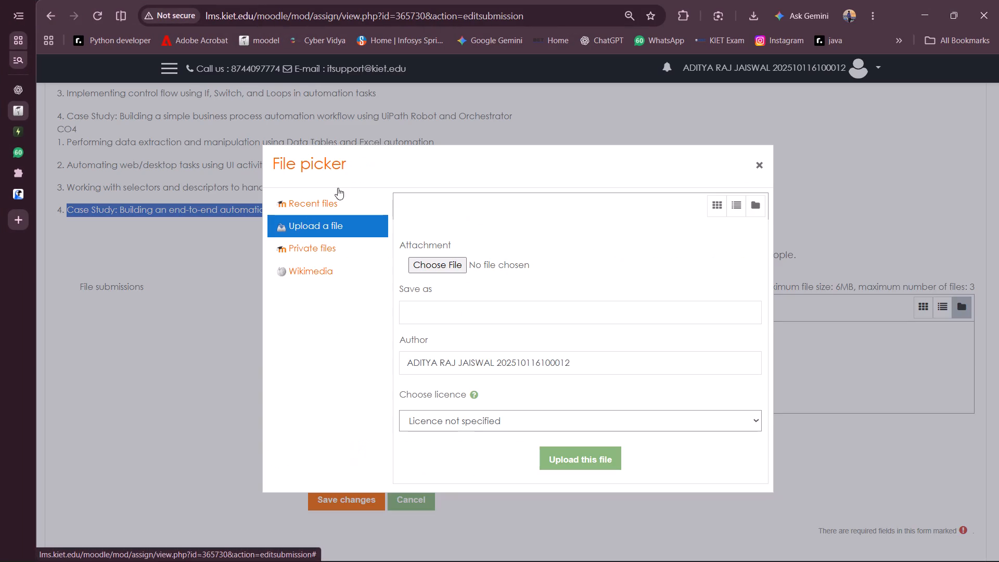
click(440, 264)
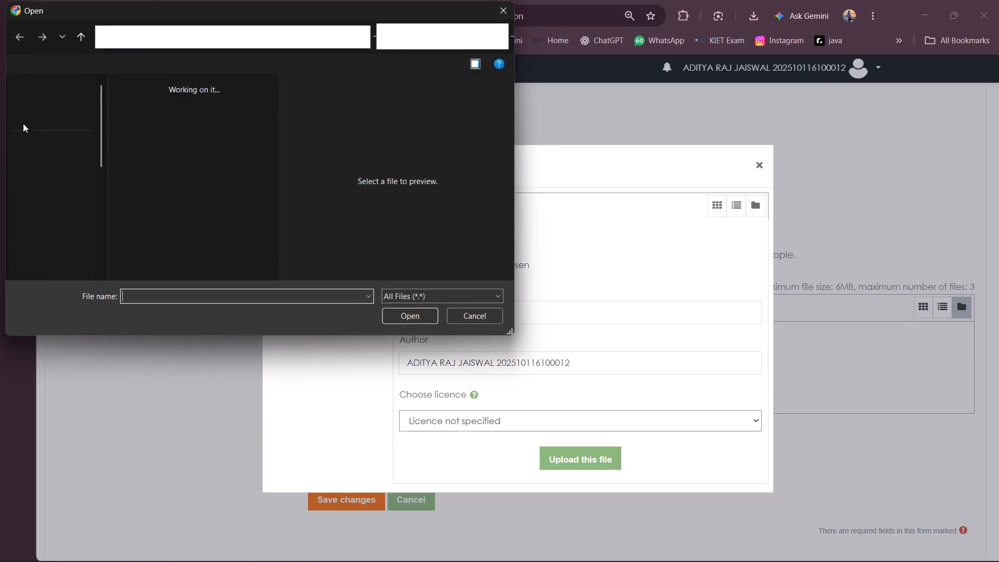
click(136, 122)
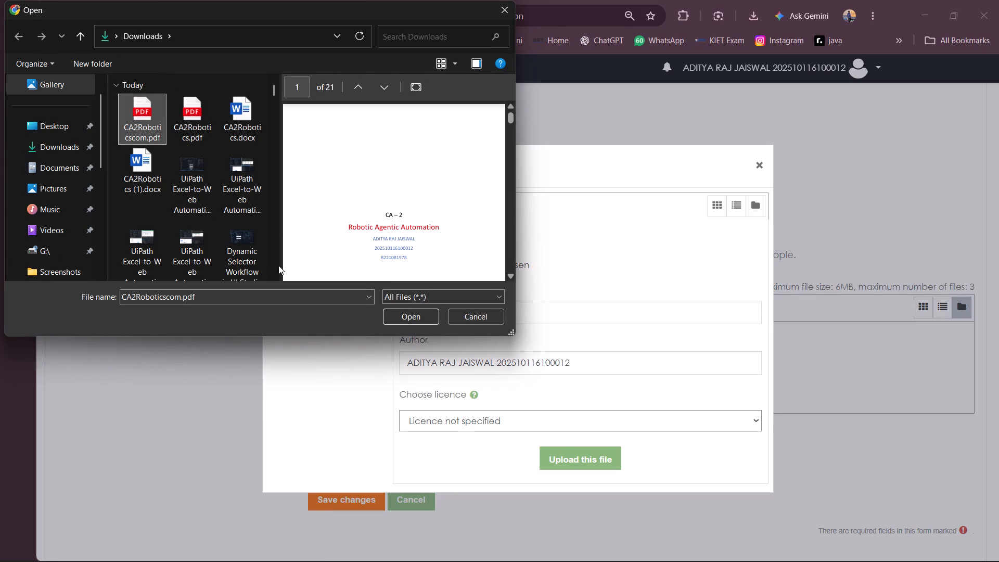
scroll(414, 179, down, 8)
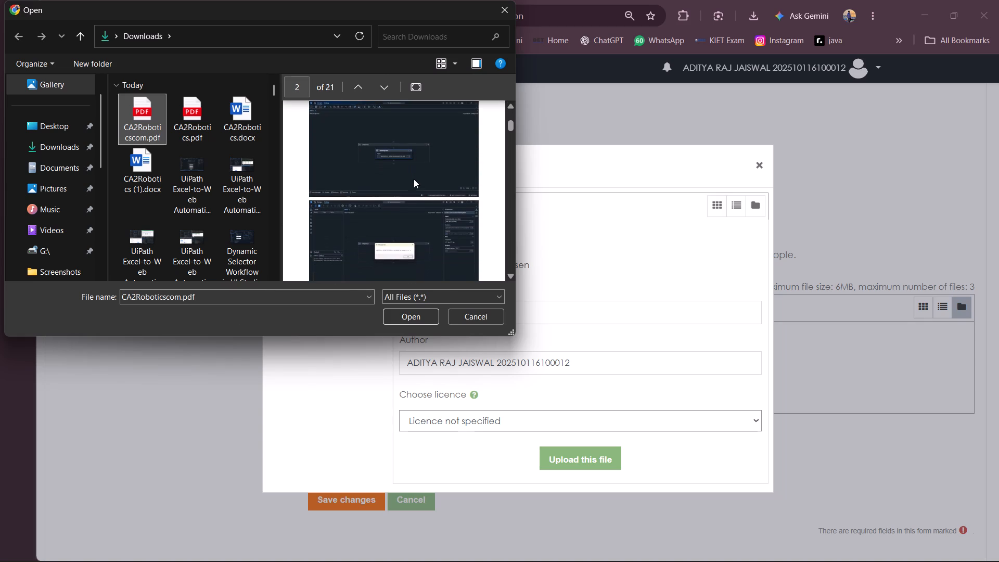
scroll(414, 179, down, 13)
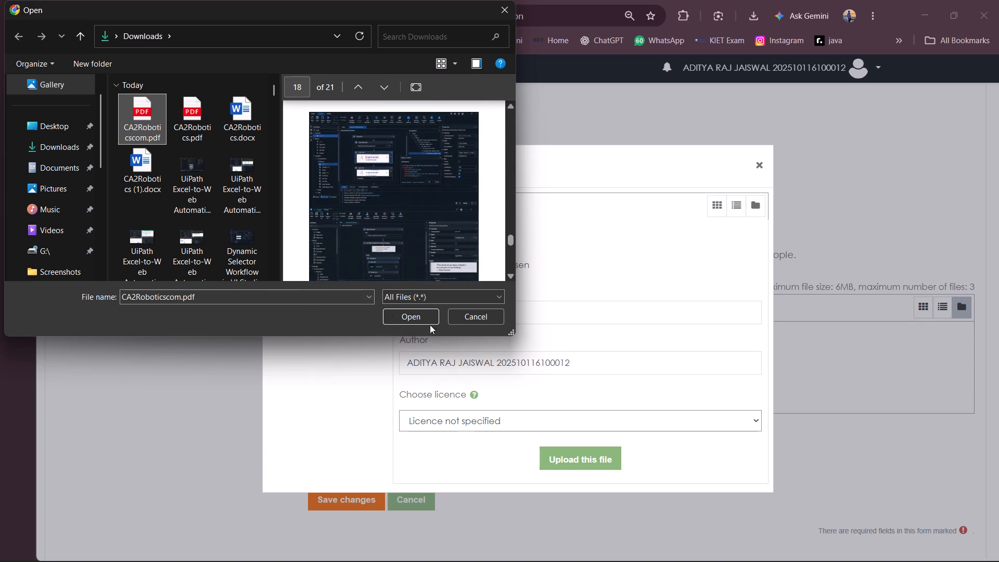
click(424, 325)
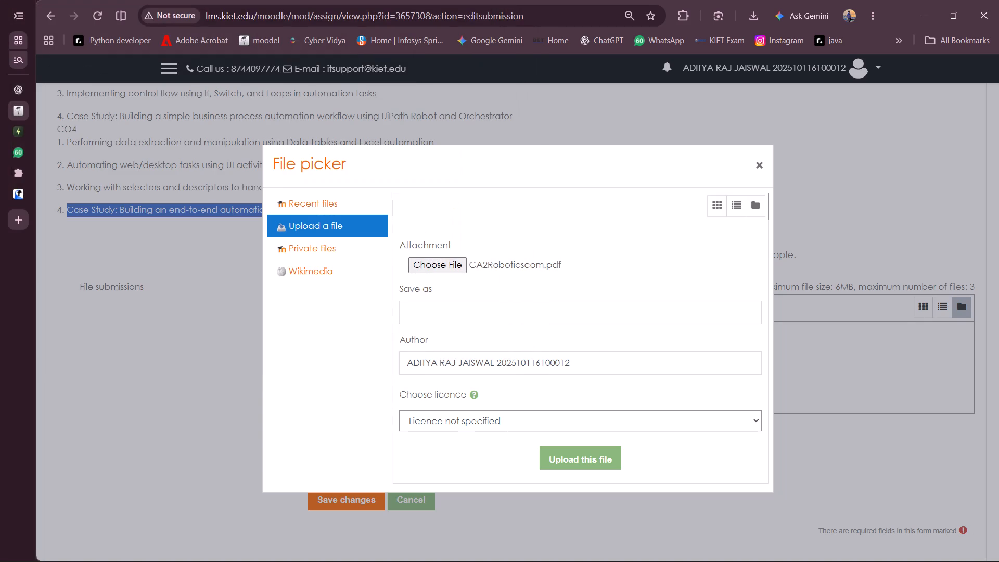
click(578, 457)
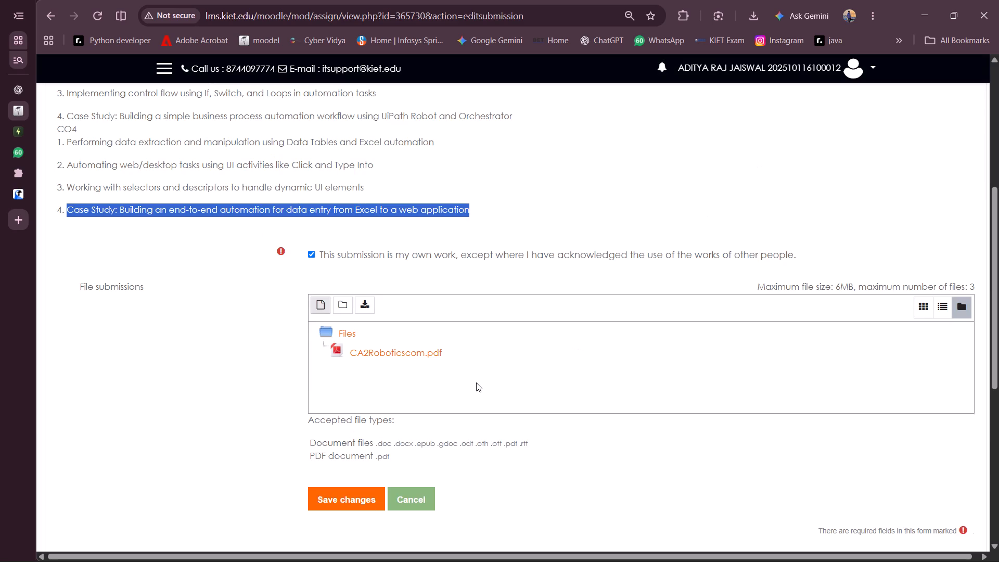
Save the assignment submission and review its submission status page.
click(343, 506)
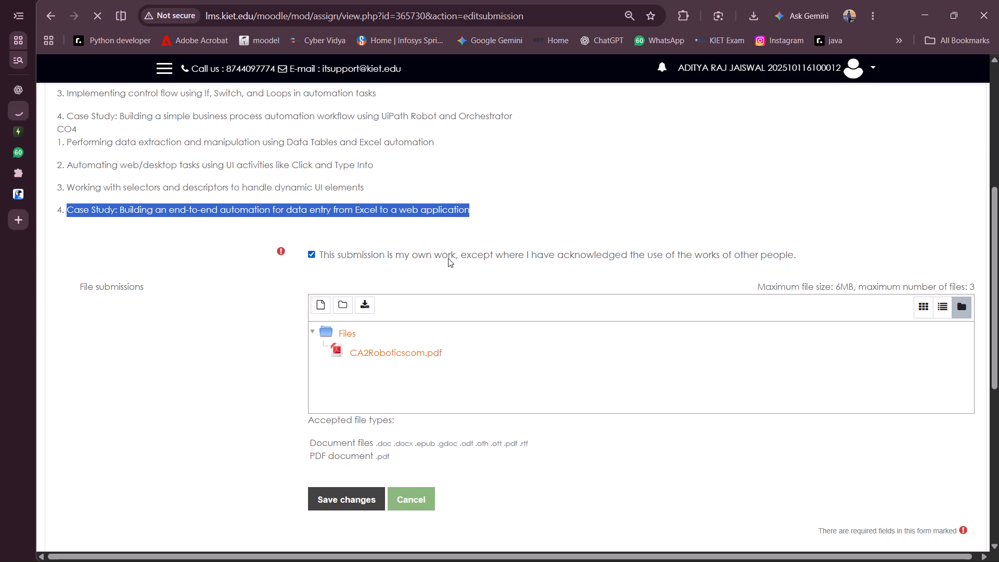
scroll(371, 291, down, 3)
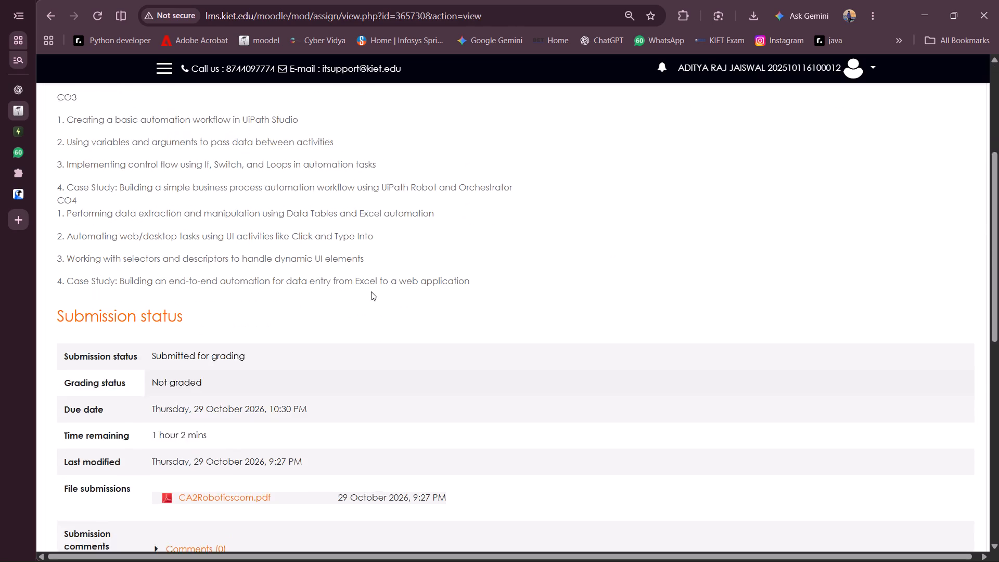
scroll(371, 291, down, 3)
scroll(371, 291, up, 6)
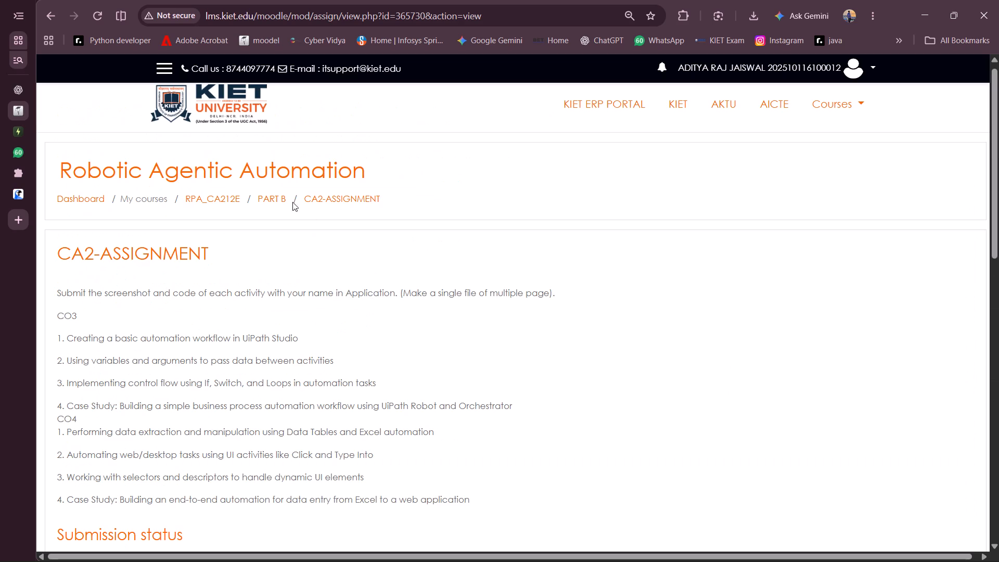
Return to the PART B section of the Robotic Agentic Automation course.
click(272, 205)
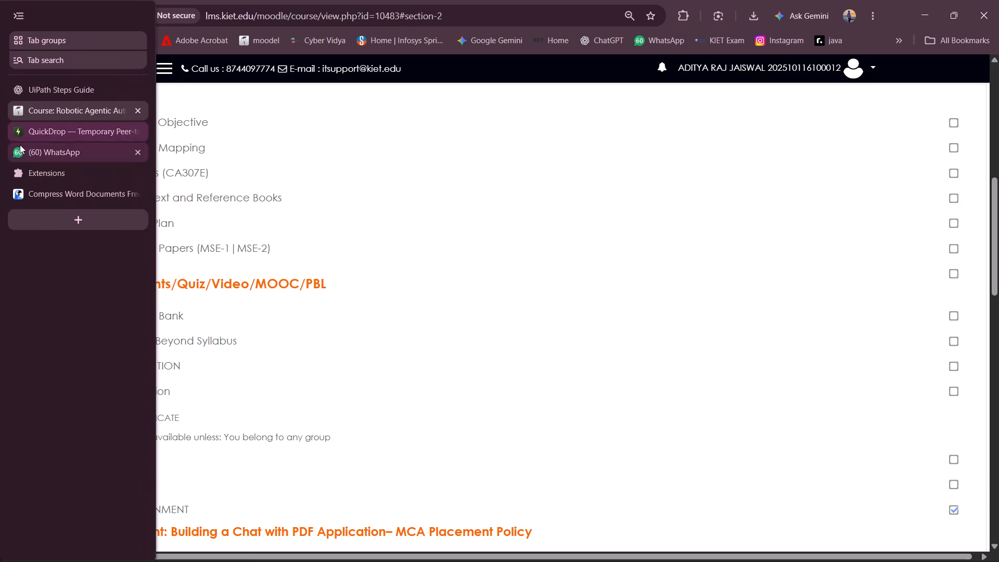
Switch to the QuickDrop site and start a new peer-to-peer sharing room.
click(43, 130)
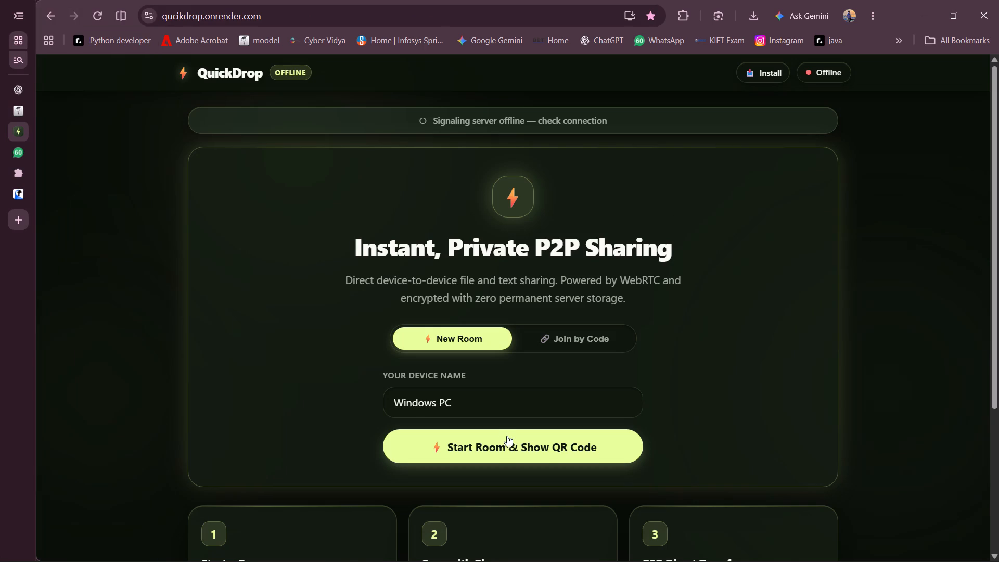
click(481, 451)
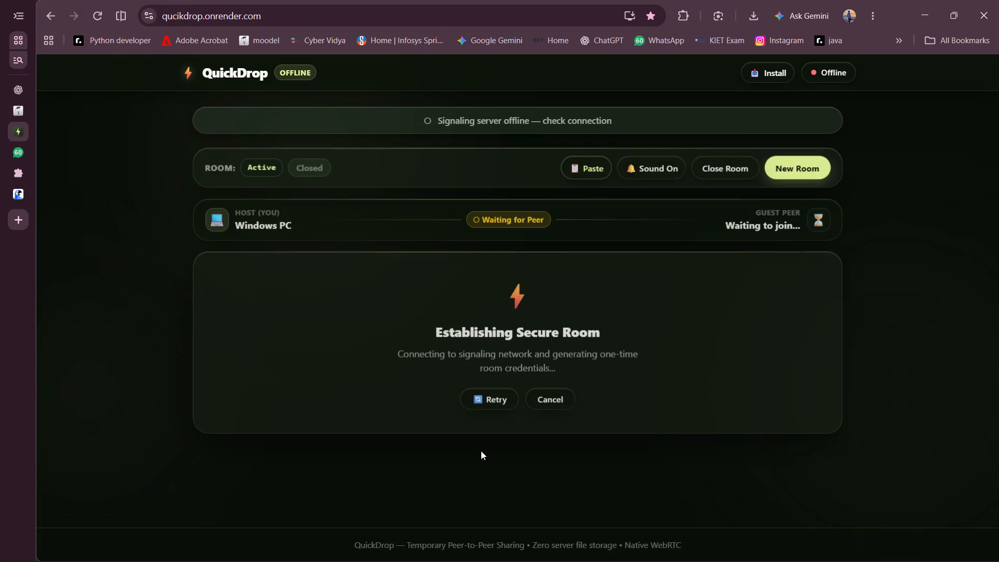
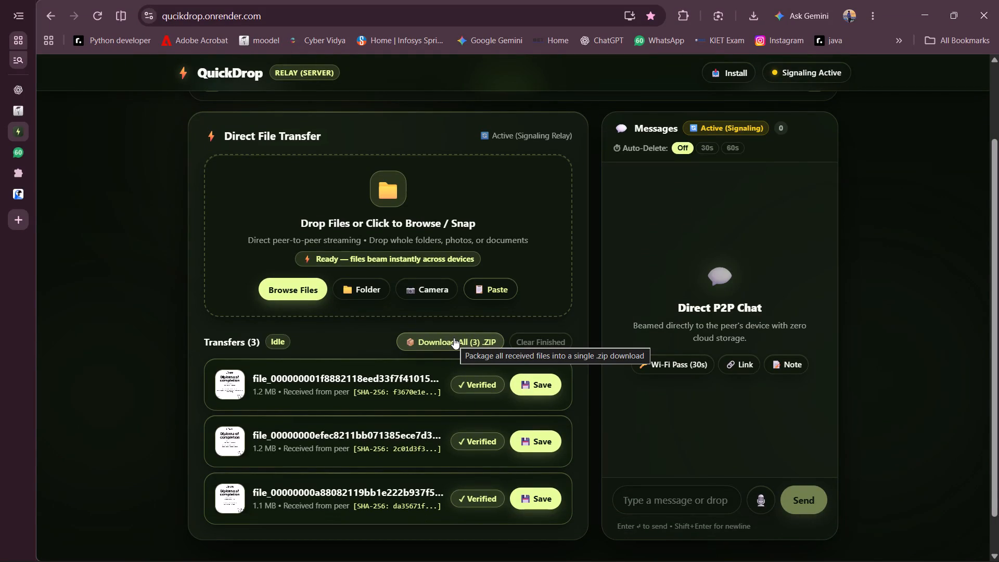
Download all three received transfer files as a single ZIP archive.
click(450, 336)
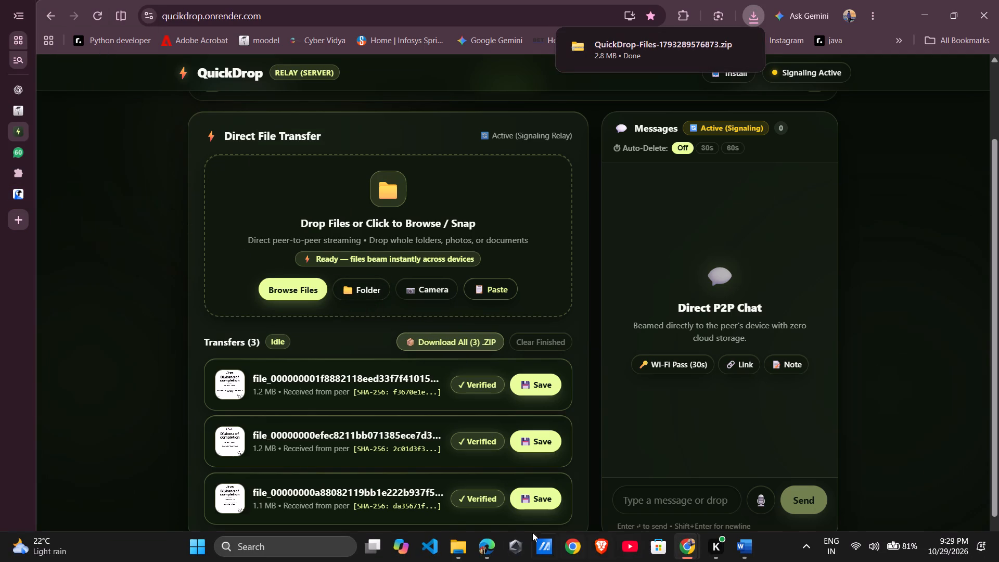
In File Explorer, open the downloaded QuickDrop ZIP in Downloads, preview its first PNG image, and return to the Downloads folder.
click(462, 551)
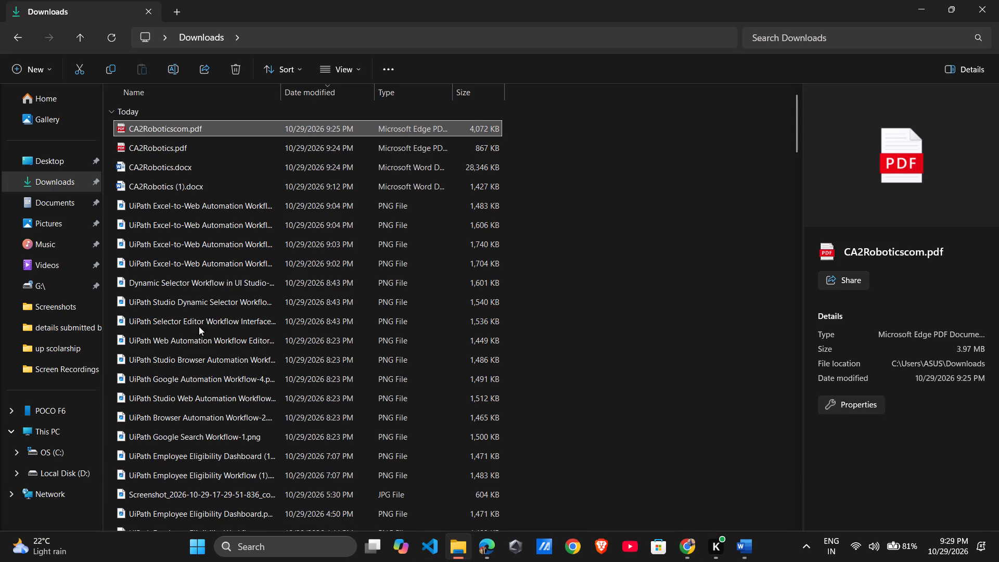
click(56, 174)
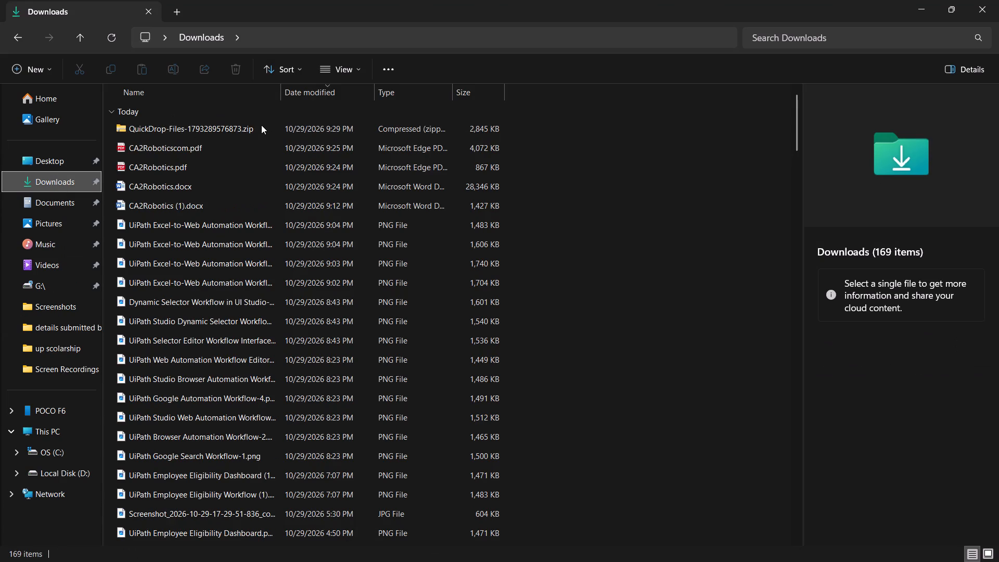
double_click(261, 125)
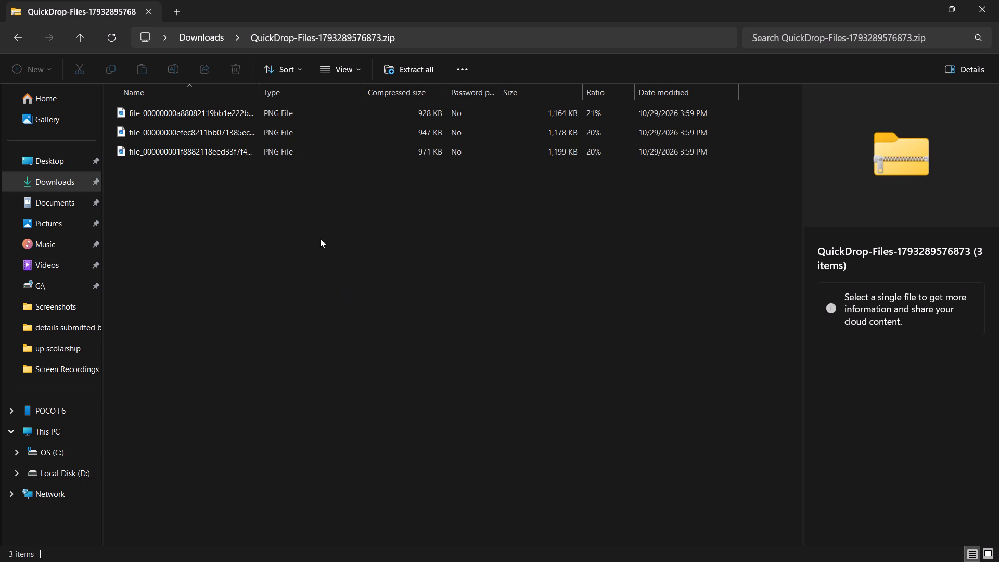
double_click(274, 116)
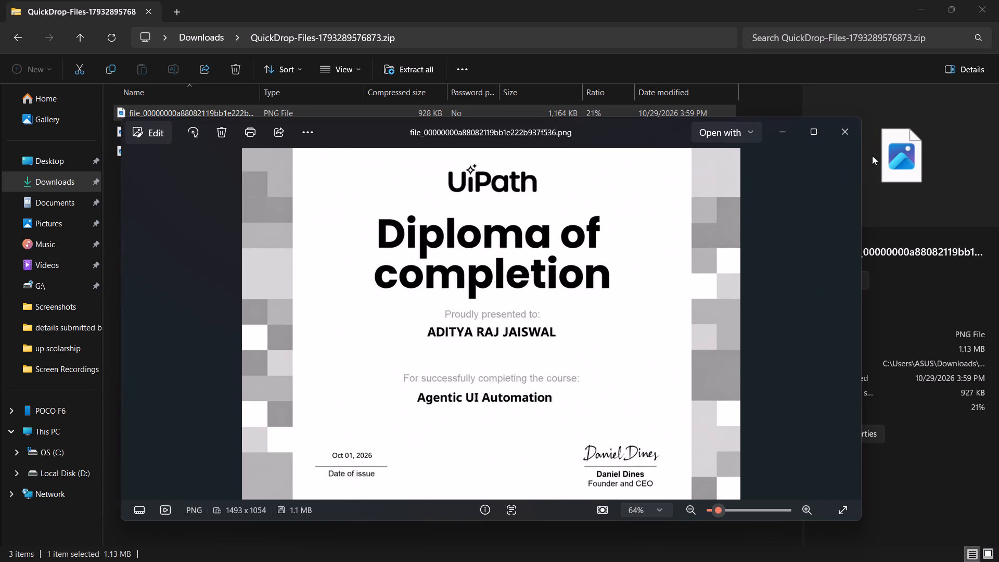
click(851, 134)
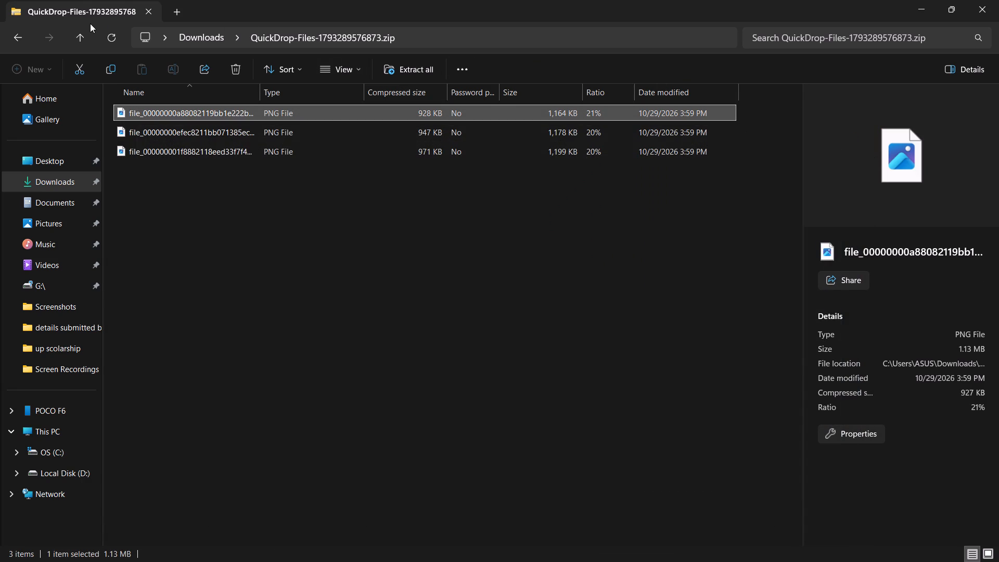
click(20, 36)
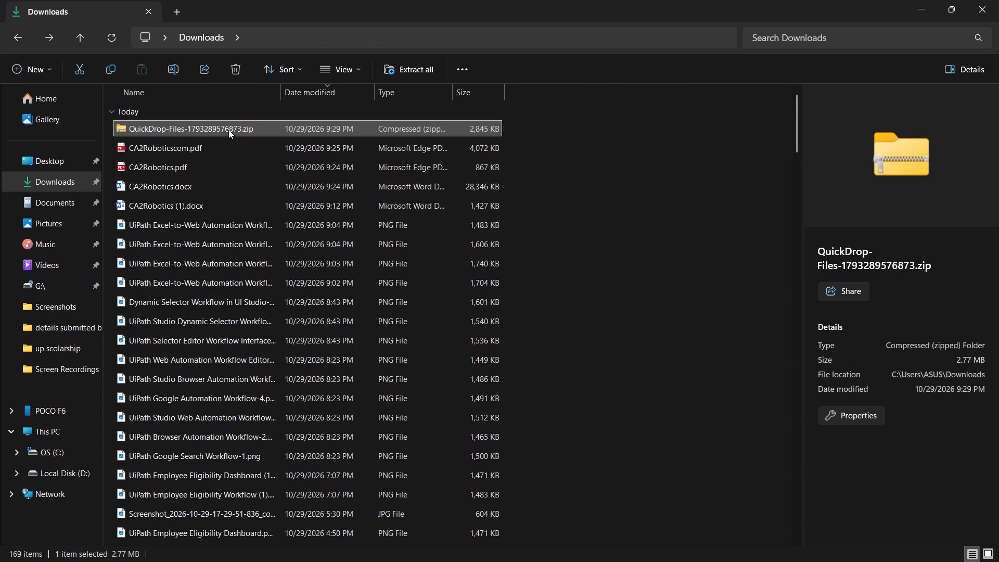
Extract all files from the QuickDrop ZIP archive directly into the Downloads folder.
double_click(228, 130)
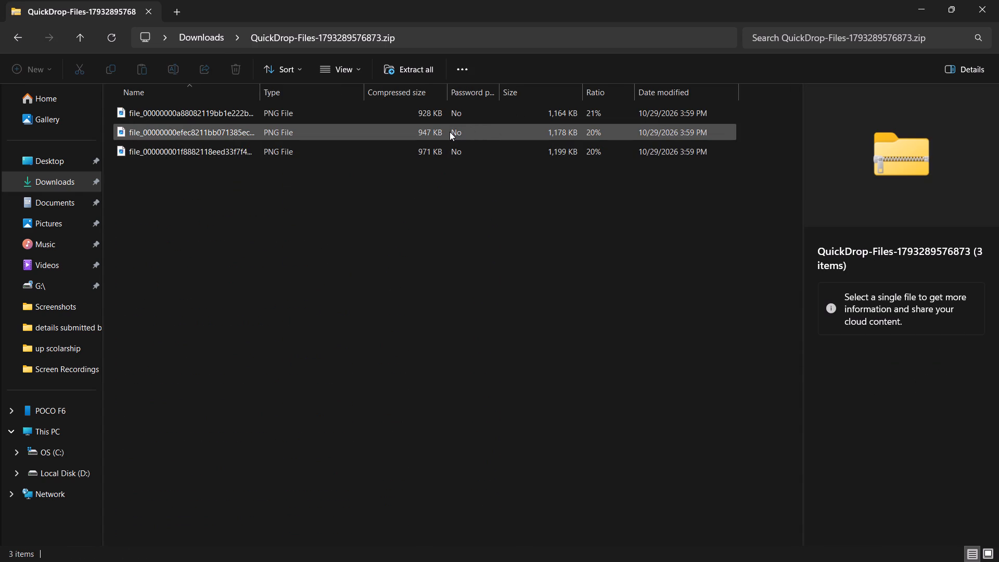
click(417, 64)
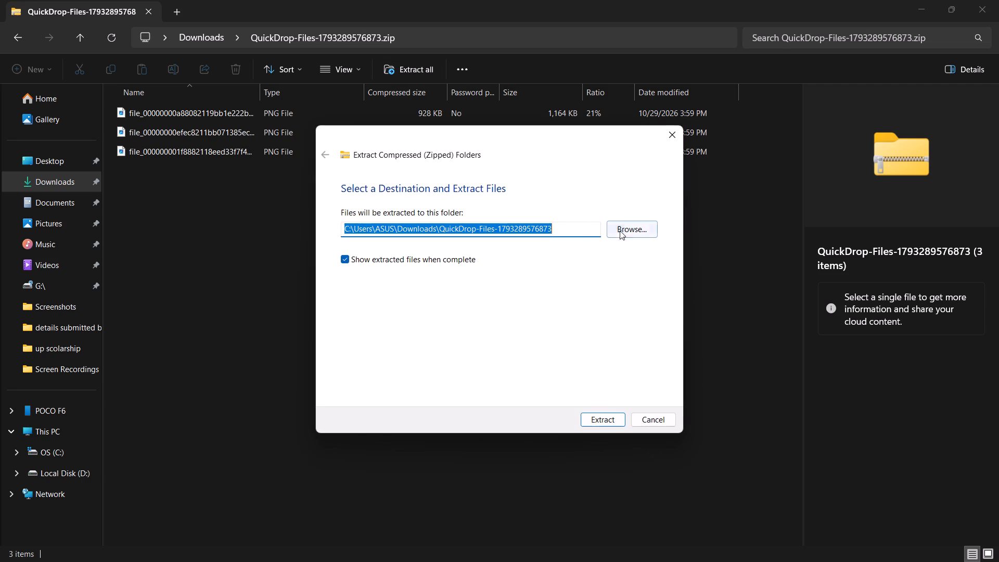
click(626, 225)
key(Return)
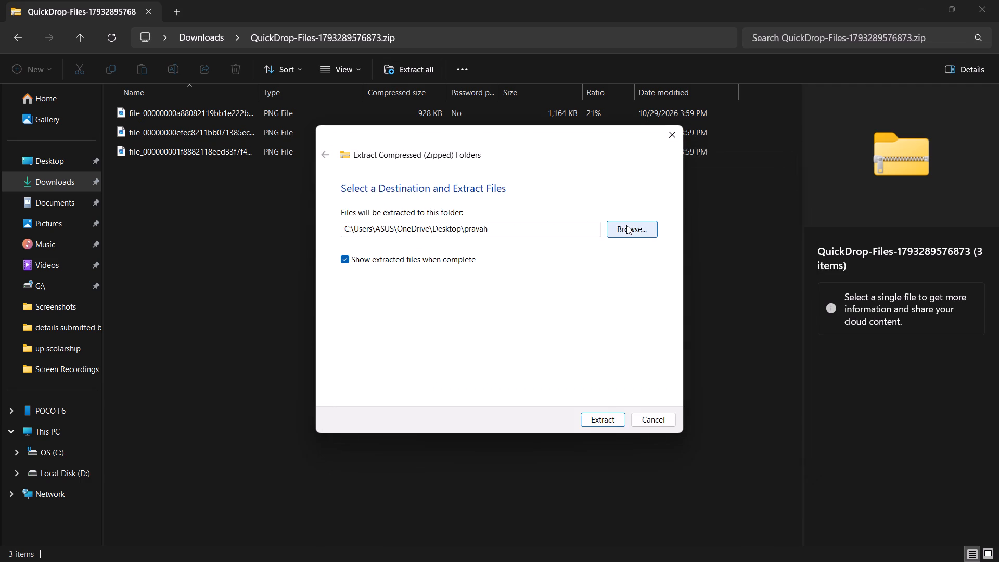
click(629, 228)
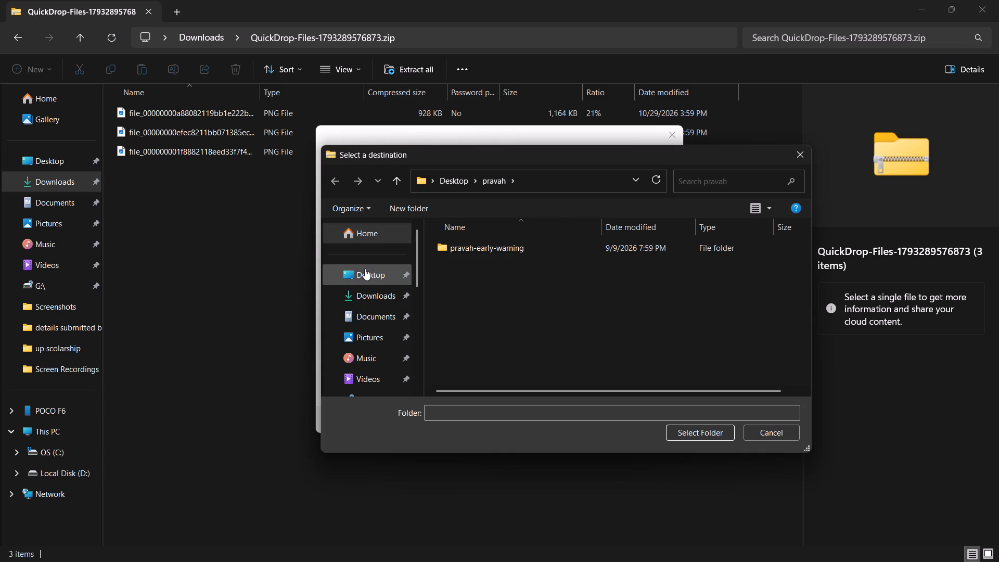
click(369, 283)
click(370, 291)
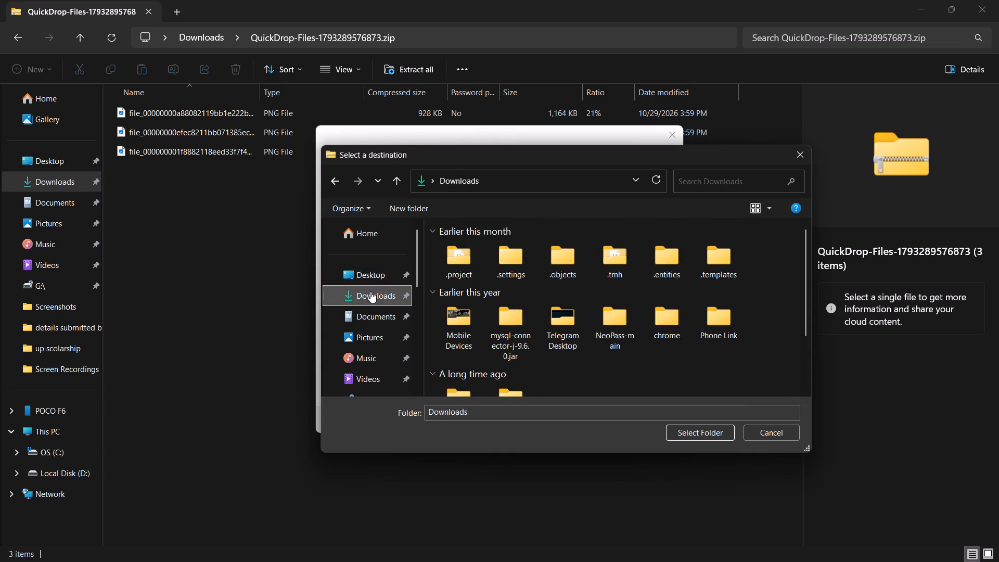
click(706, 431)
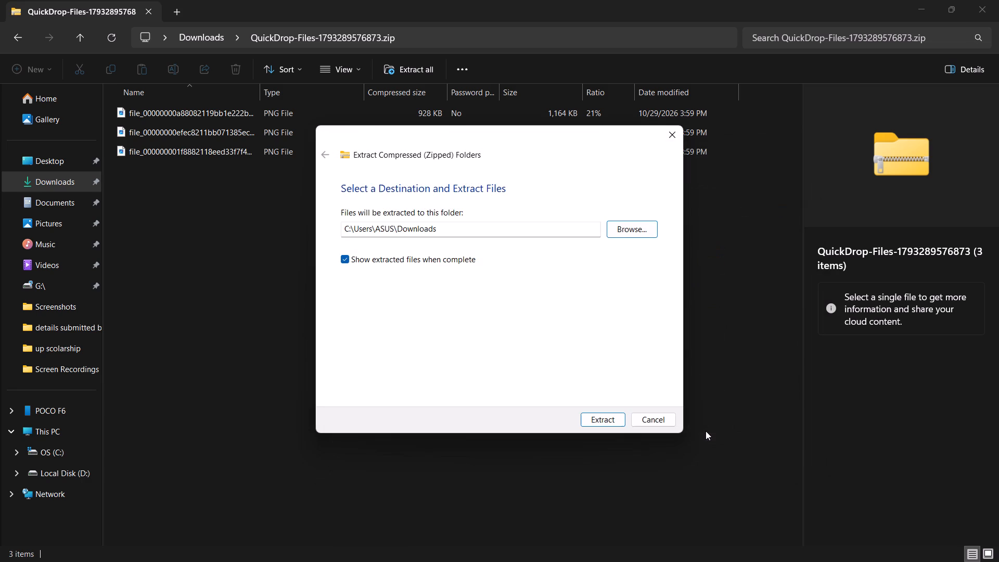
click(621, 425)
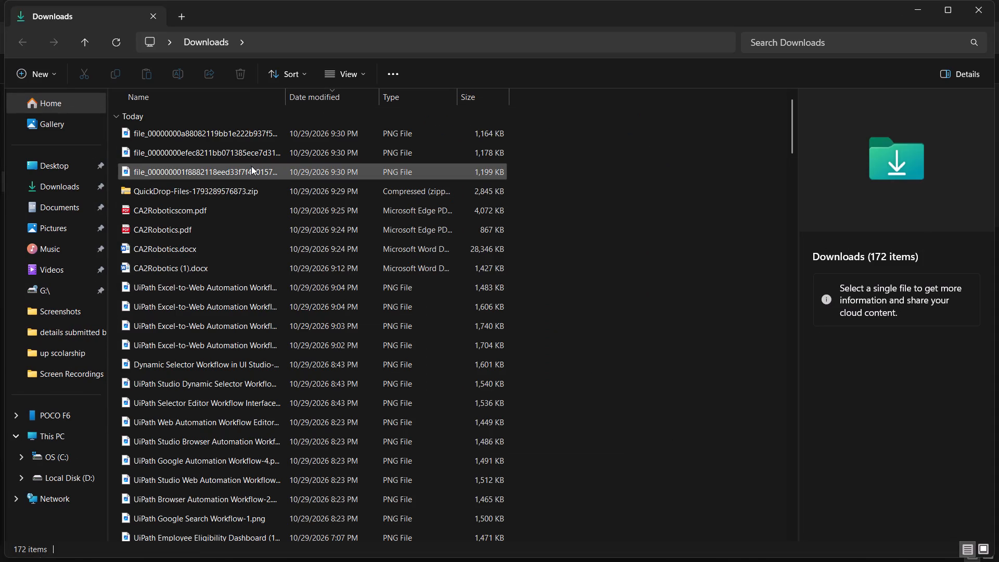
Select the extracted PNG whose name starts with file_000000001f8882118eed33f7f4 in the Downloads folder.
click(250, 167)
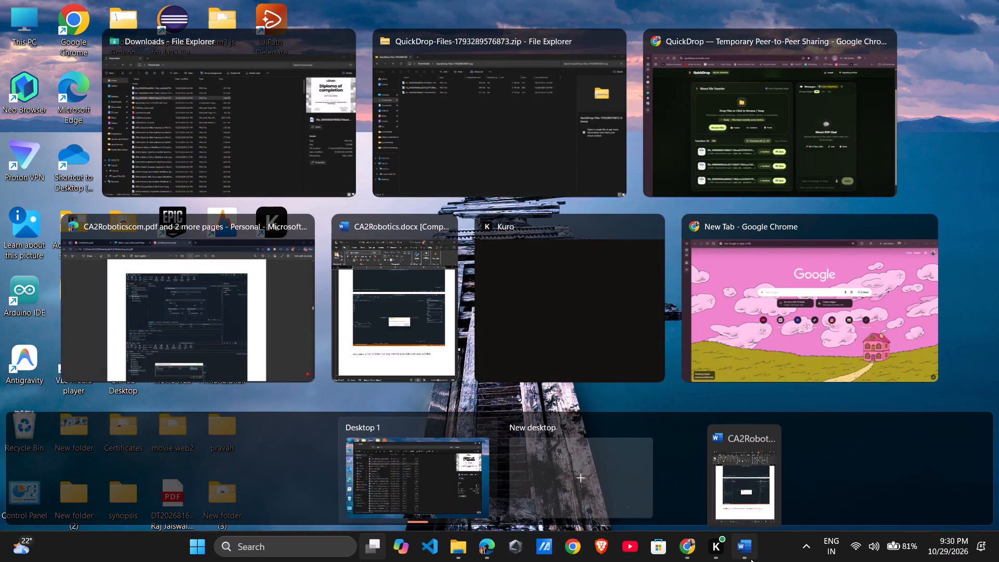
Switch to the CA2Robotics.docx window in Word, maximize it and create a new blank document.
click(751, 559)
click(456, 9)
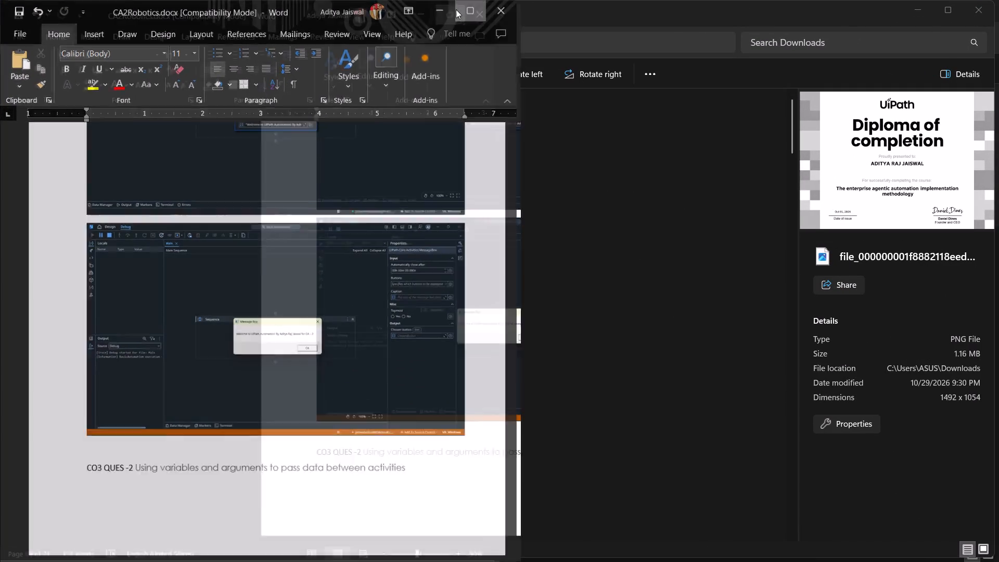
click(18, 27)
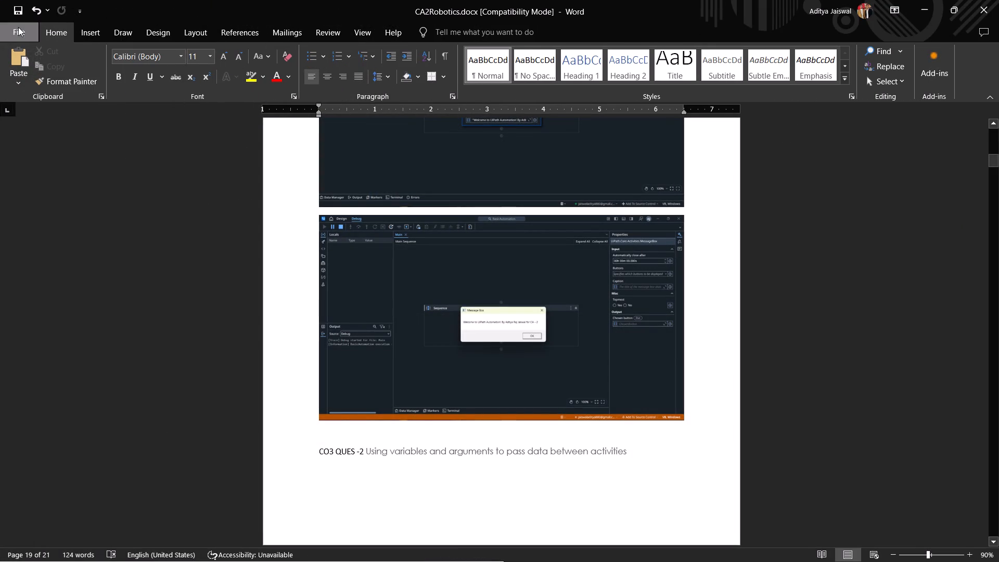
click(180, 164)
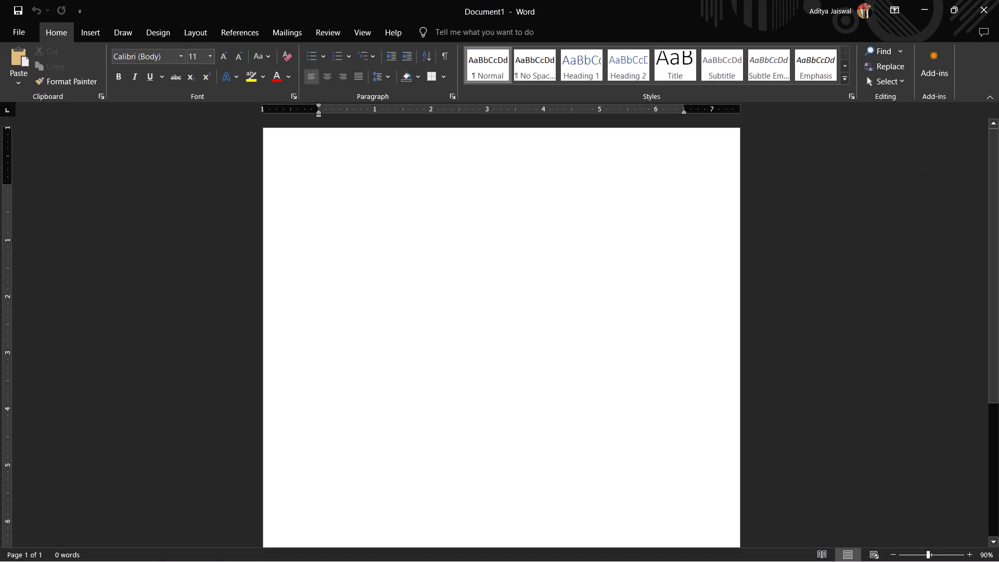
Reopen CA2Robotics.docx from the recent files and copy its cover lines from CA – 2 through the student ID number.
click(16, 29)
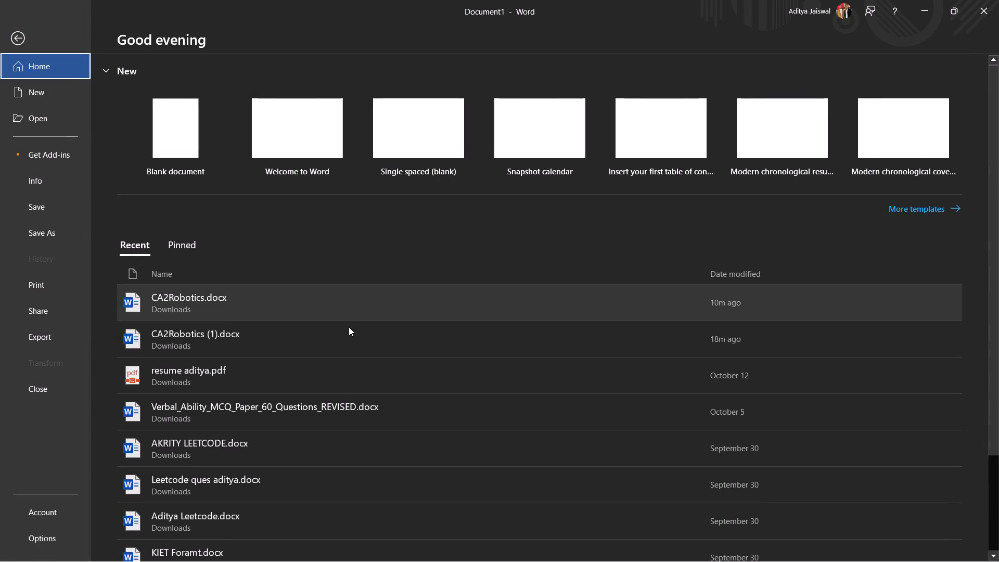
click(284, 309)
scroll(464, 264, up, 2)
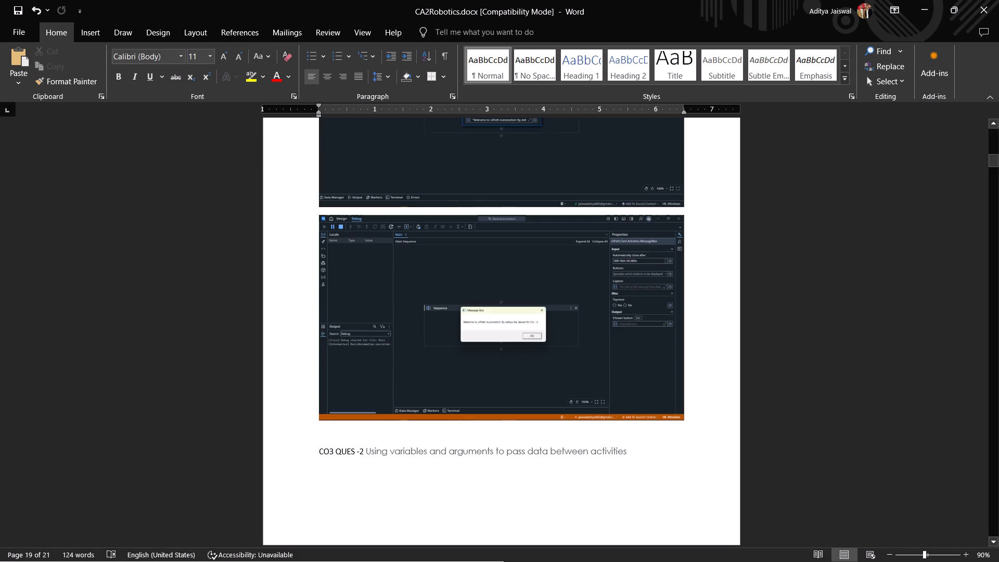
scroll(464, 264, up, 14)
drag(547, 437, 463, 367)
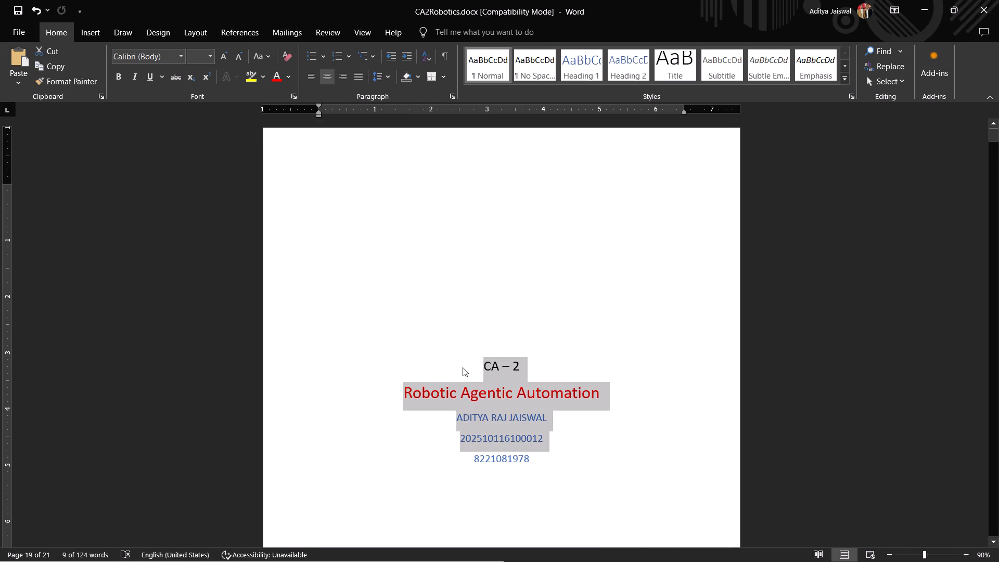
key(ctrl+c)
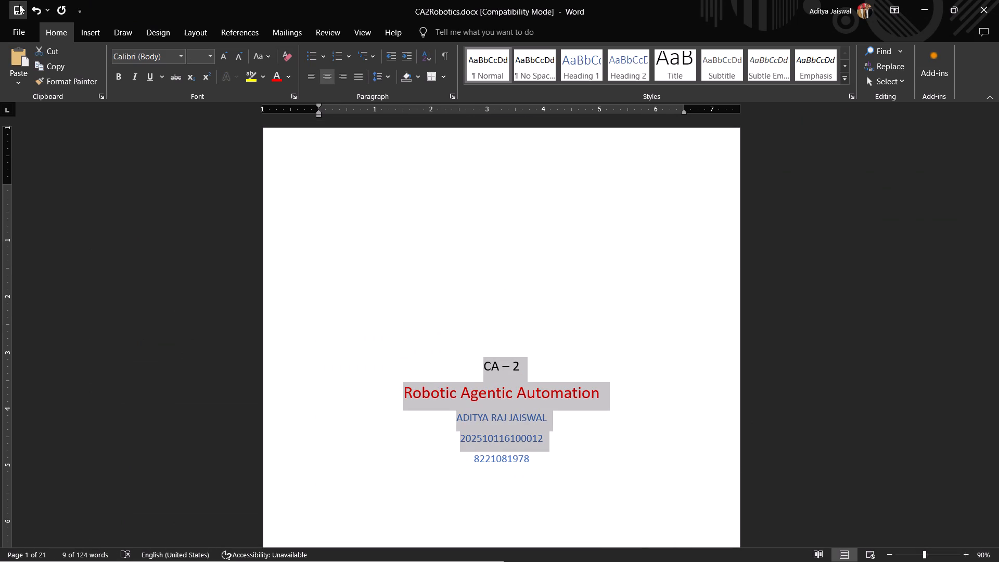
Create another blank document and paste the copied cover lines centred, below five empty lines.
click(14, 22)
click(183, 117)
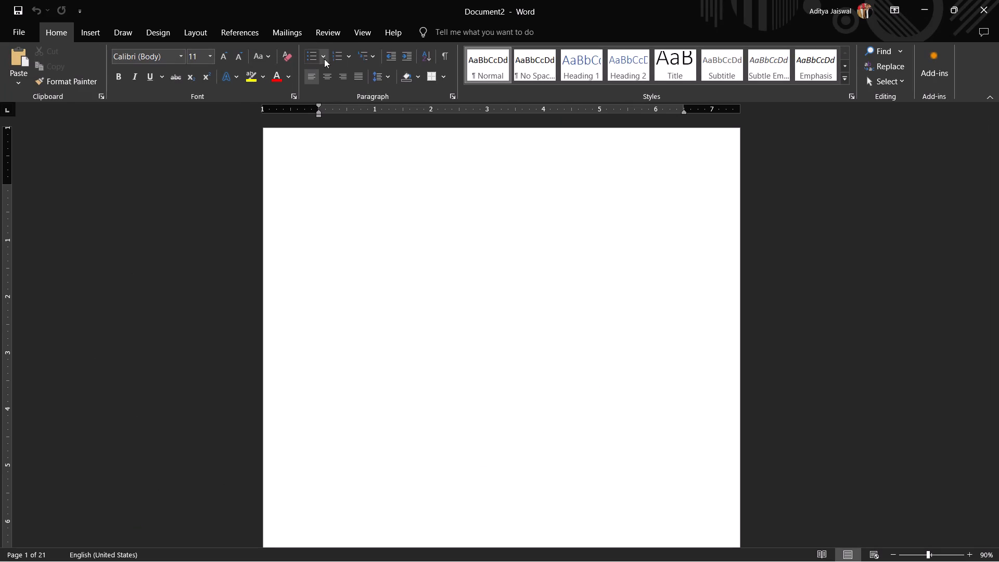
click(328, 76)
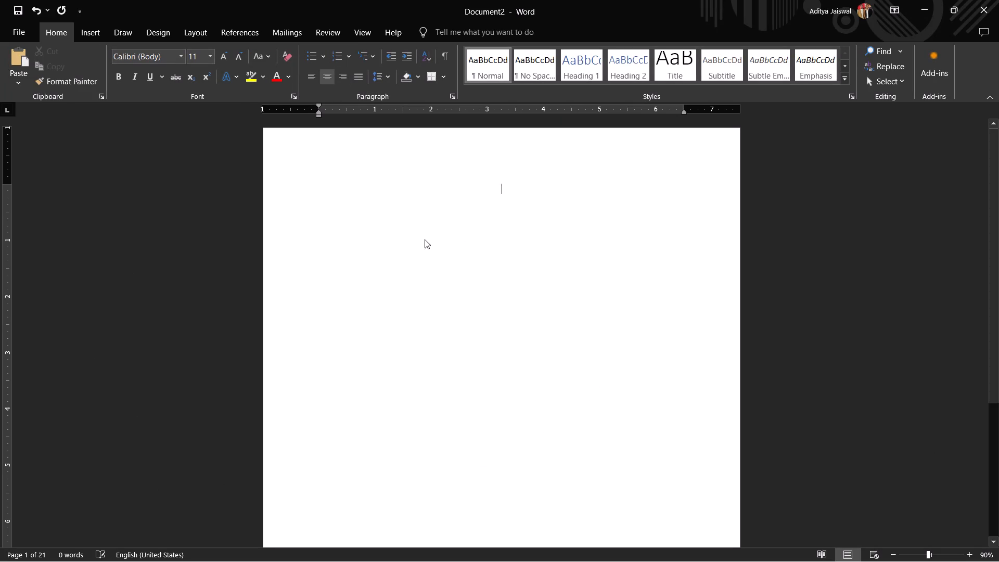
key(Return)
key(Return)
key(Return)
key(Return)
key(Return)
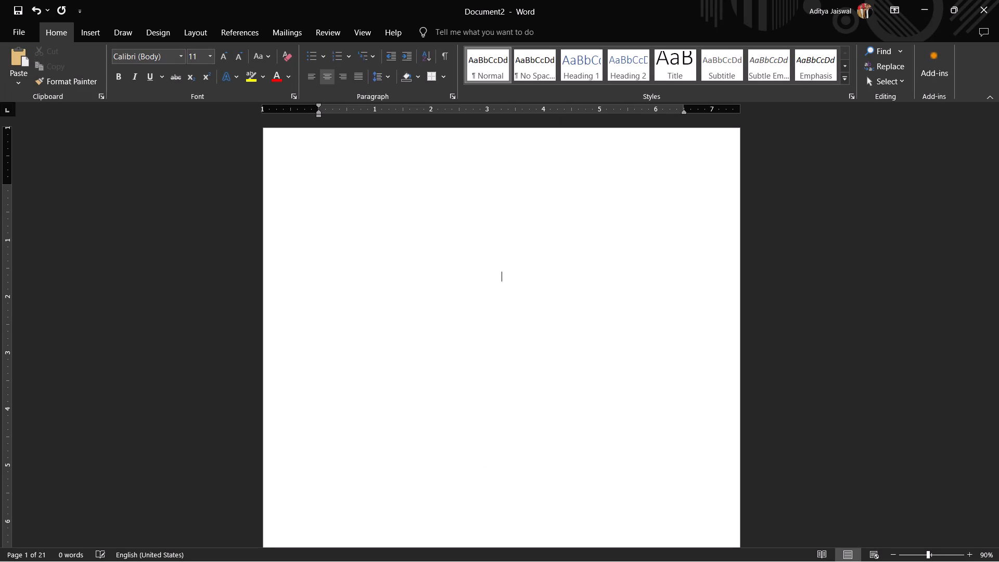
key(ctrl+v)
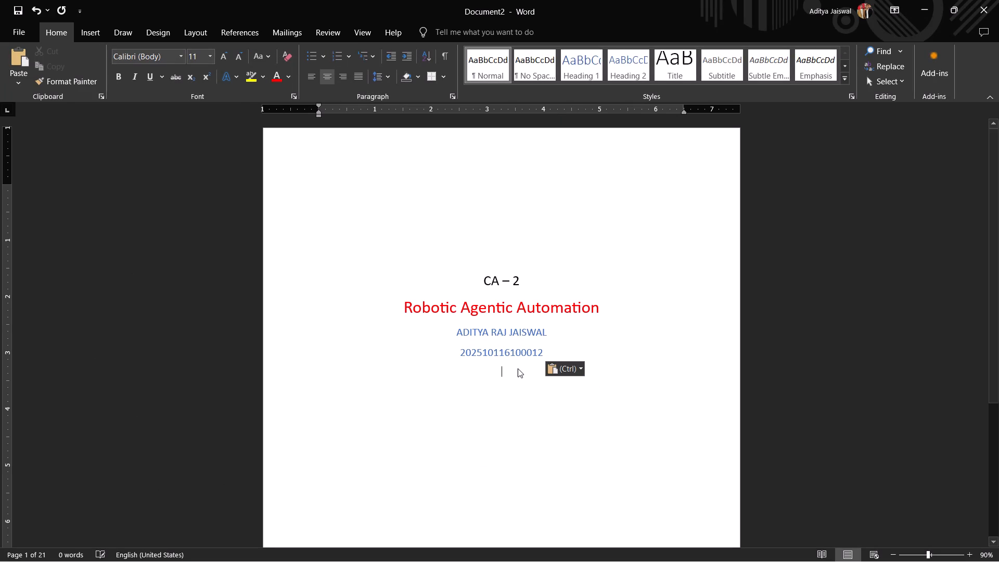
Add the line CERTIFICATES beneath the student ID number on the cover page.
click(511, 368)
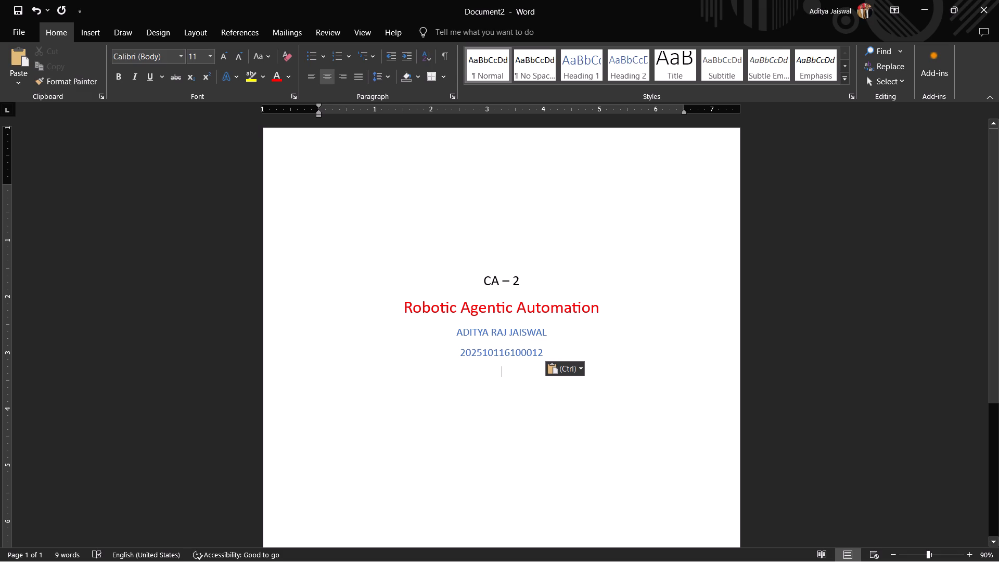
text(CERTIFICATES)
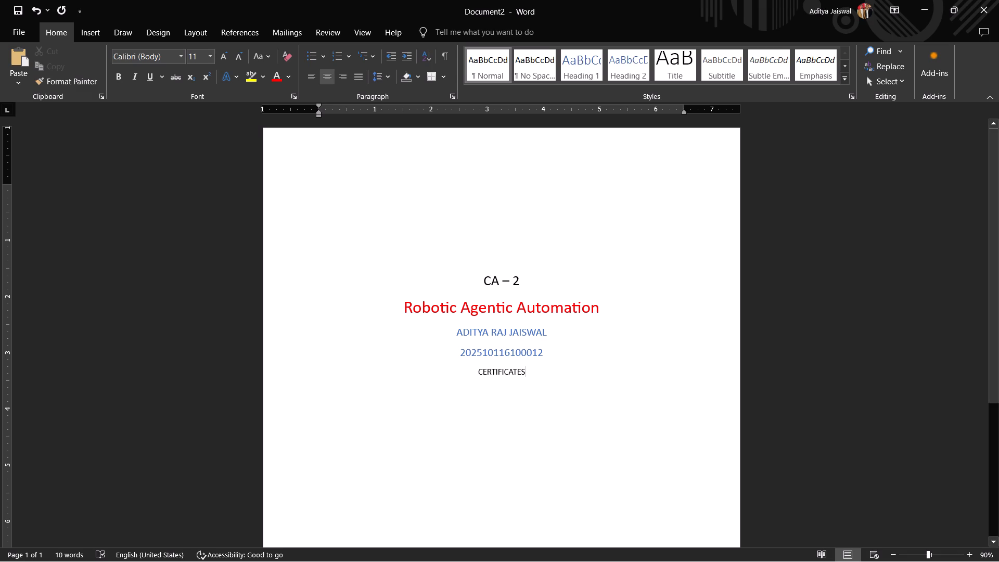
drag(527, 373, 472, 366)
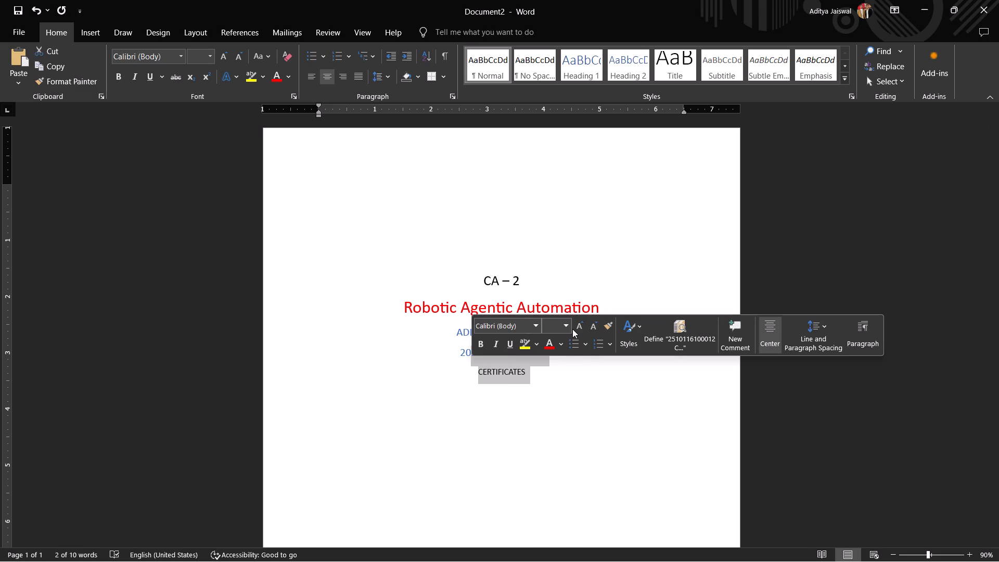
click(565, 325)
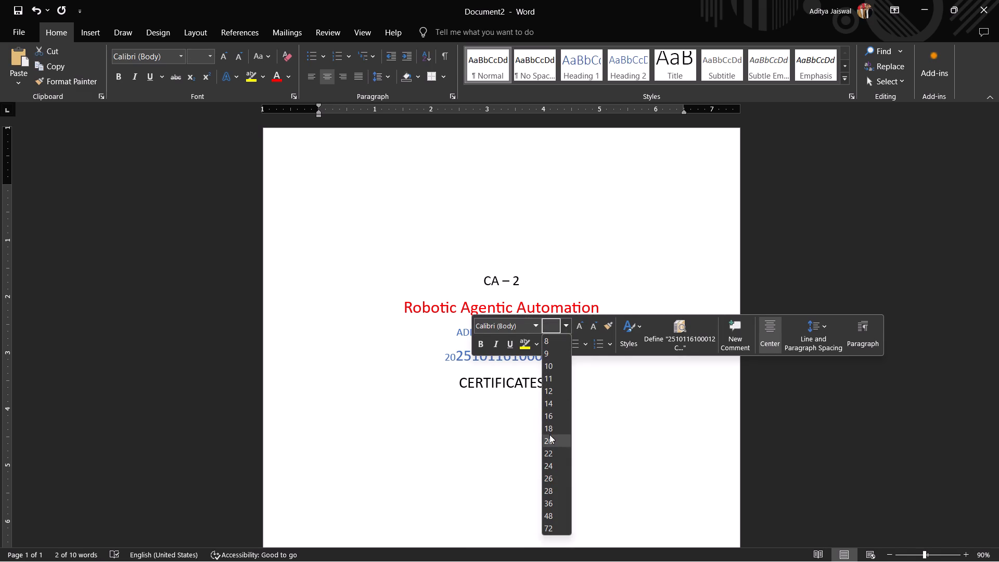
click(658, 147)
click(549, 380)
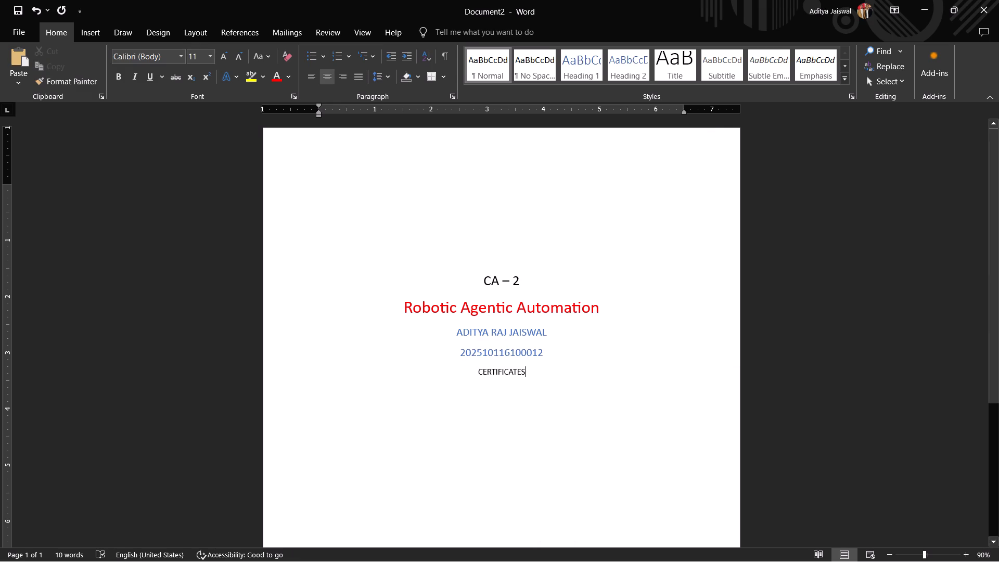
Set the font size of the CERTIFICATES line to 16.
drag(531, 373, 479, 374)
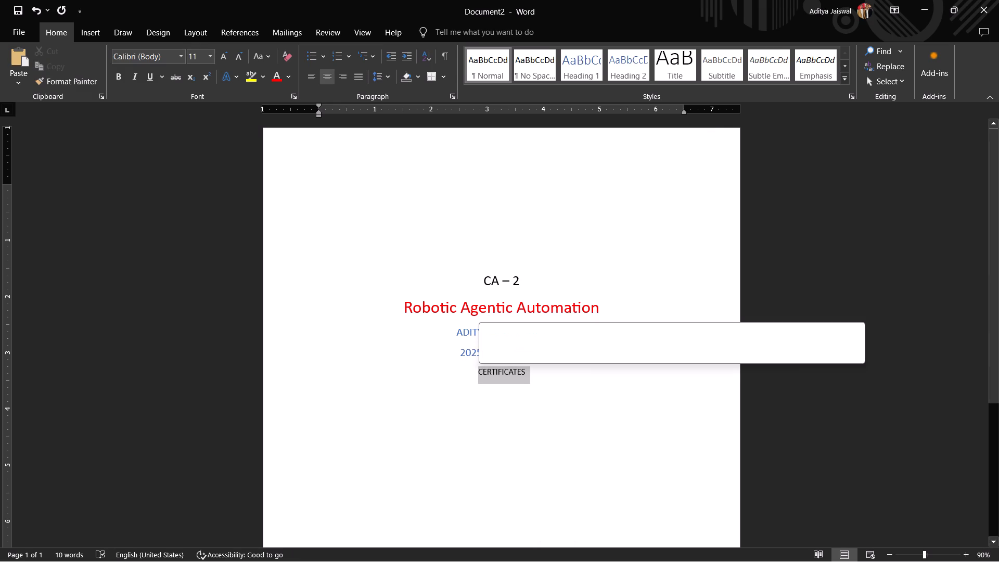
click(568, 334)
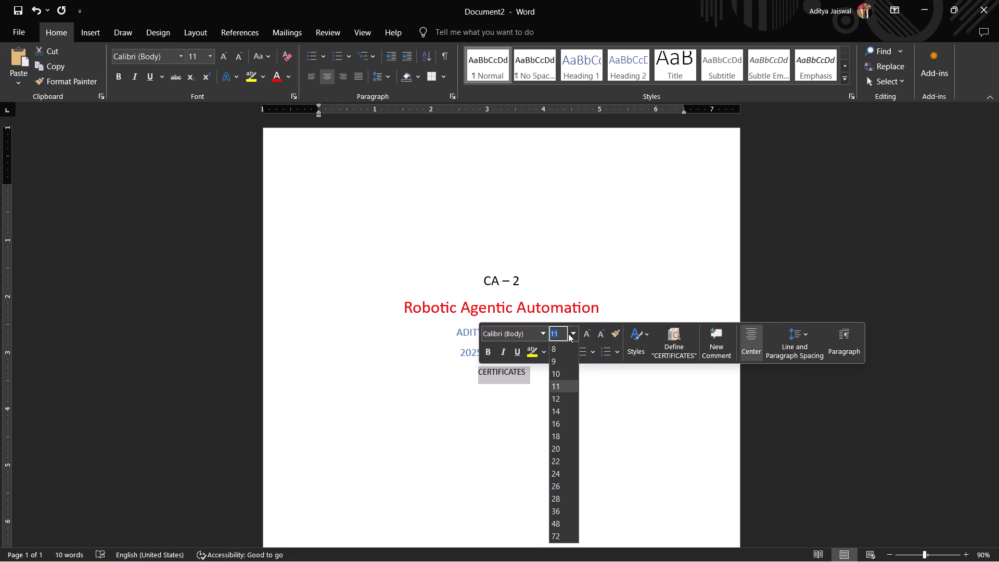
click(558, 423)
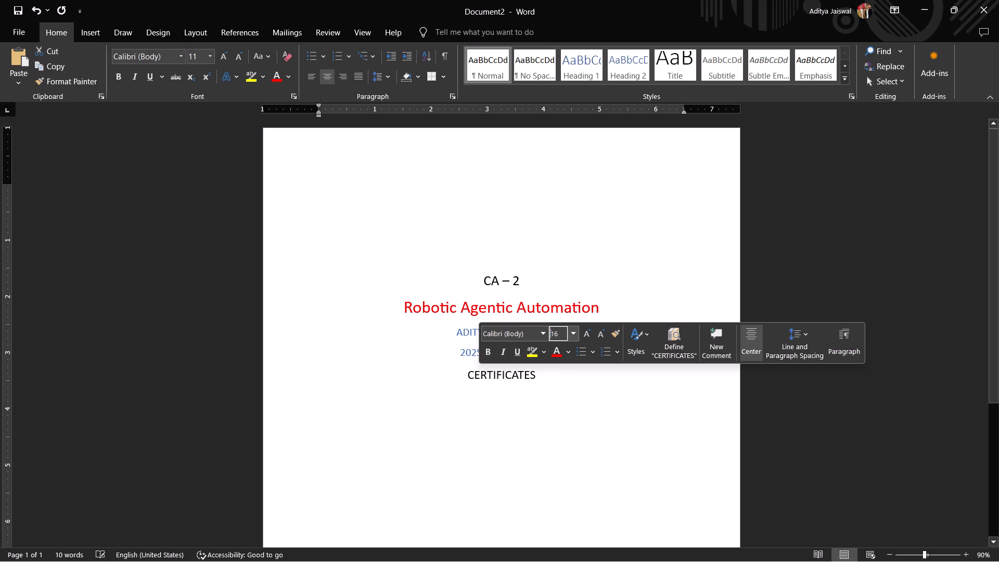
Insert a blank page at the CERTIFICATES line.
scroll(531, 427, down, 5)
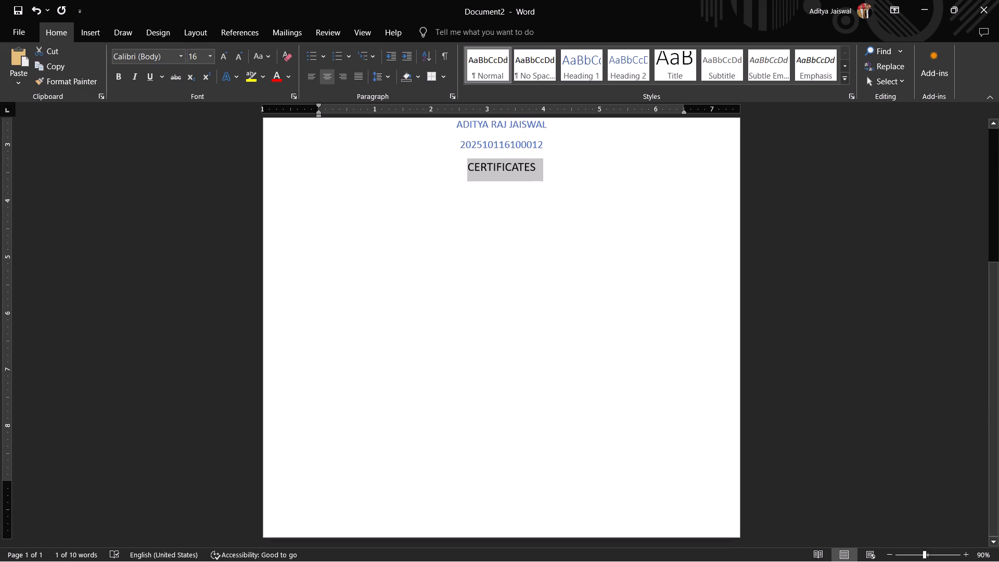
click(91, 33)
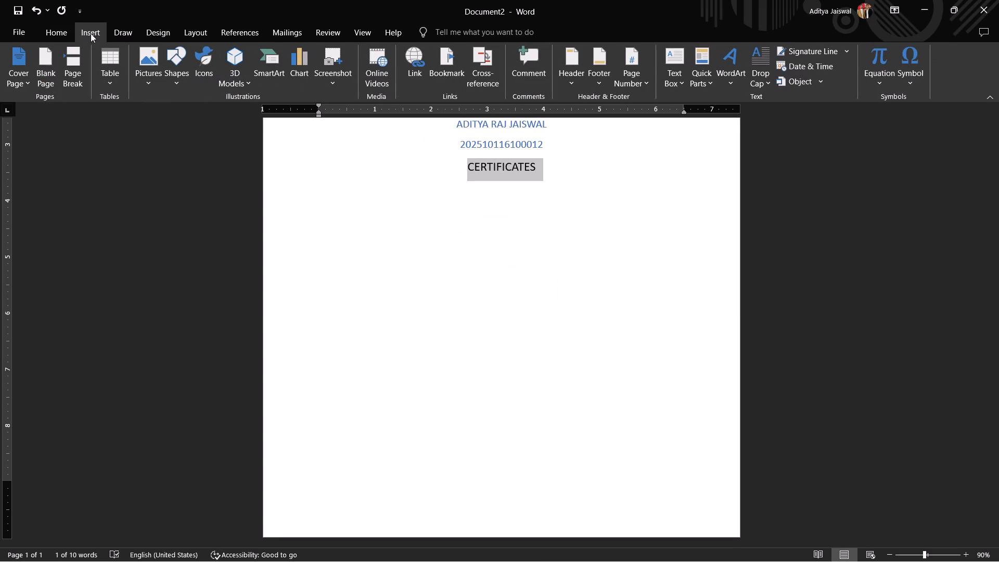
click(47, 79)
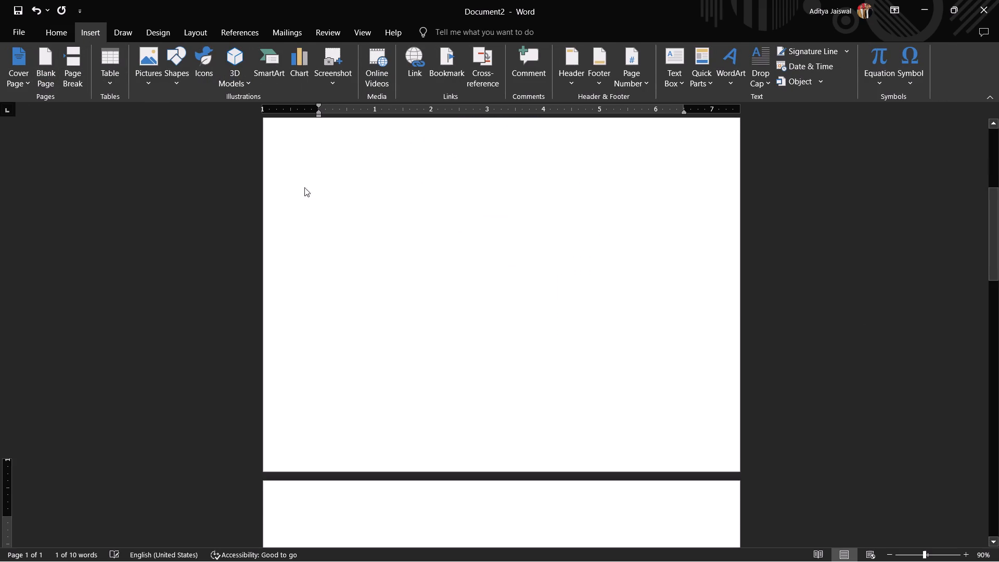
Insert the three extracted diploma PNG images from the Downloads folder on the page following the cover.
scroll(327, 252, down, 7)
click(354, 170)
scroll(354, 170, up, 2)
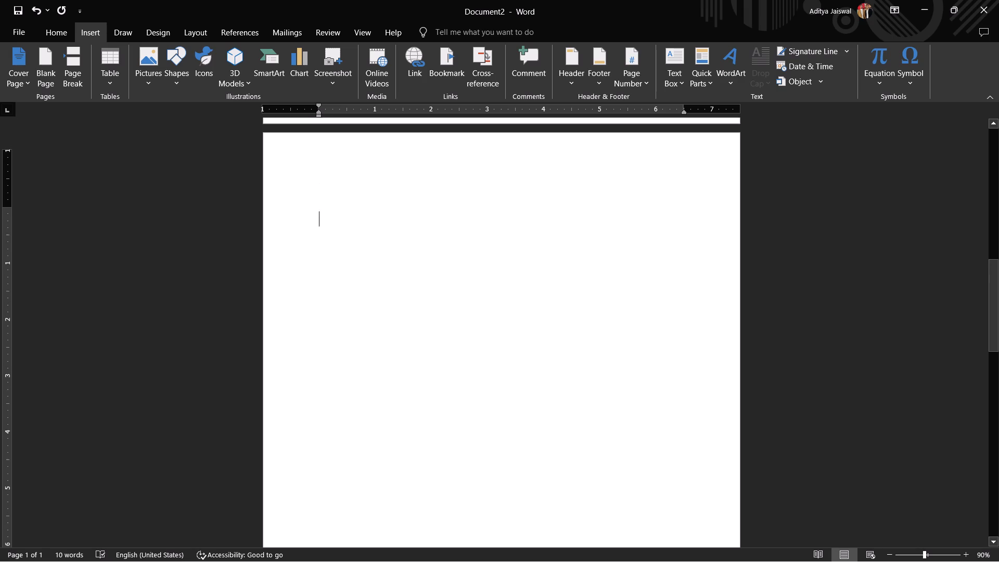
scroll(354, 170, up, 1)
click(145, 80)
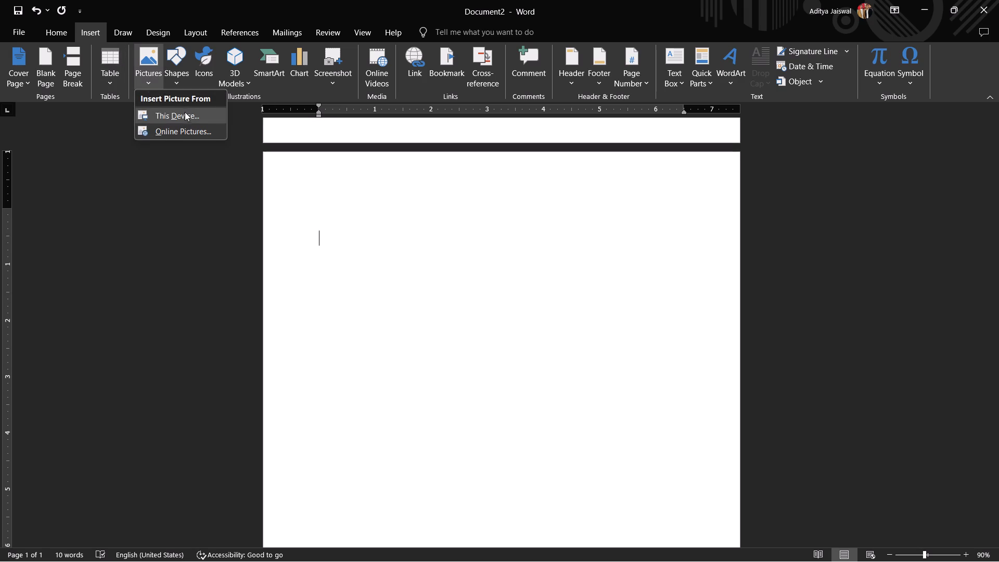
click(185, 113)
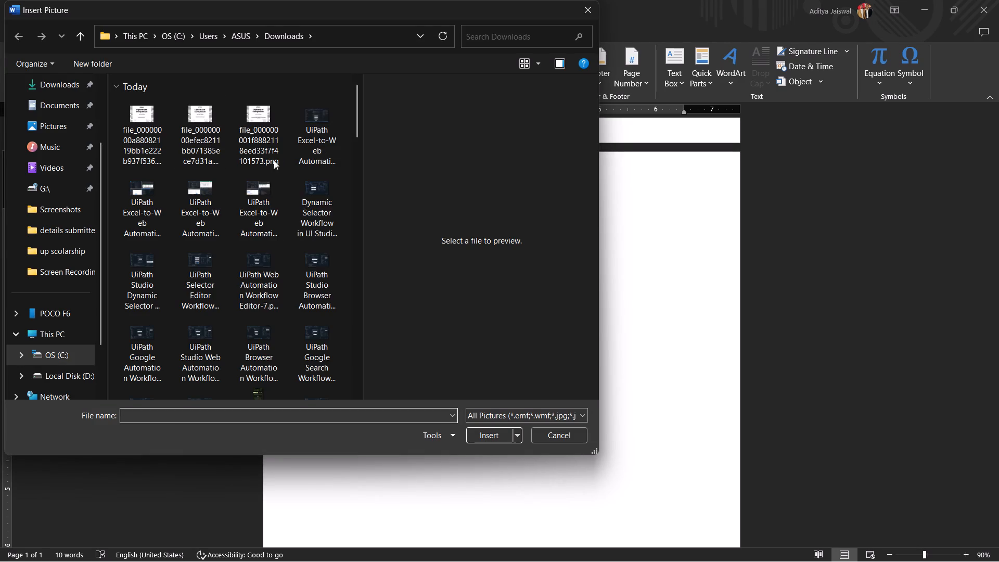
ctrl+drag(282, 155, 150, 144)
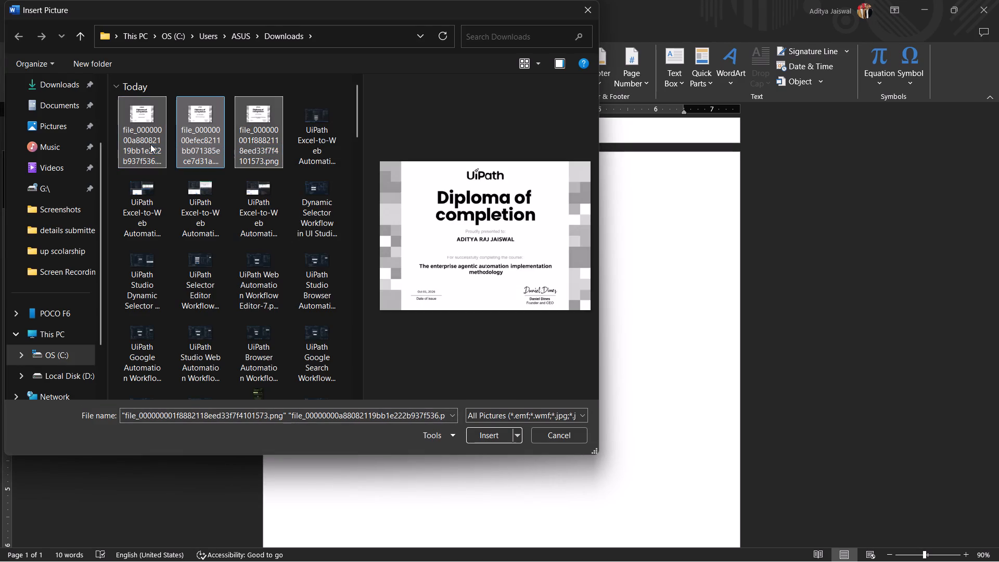
click(497, 433)
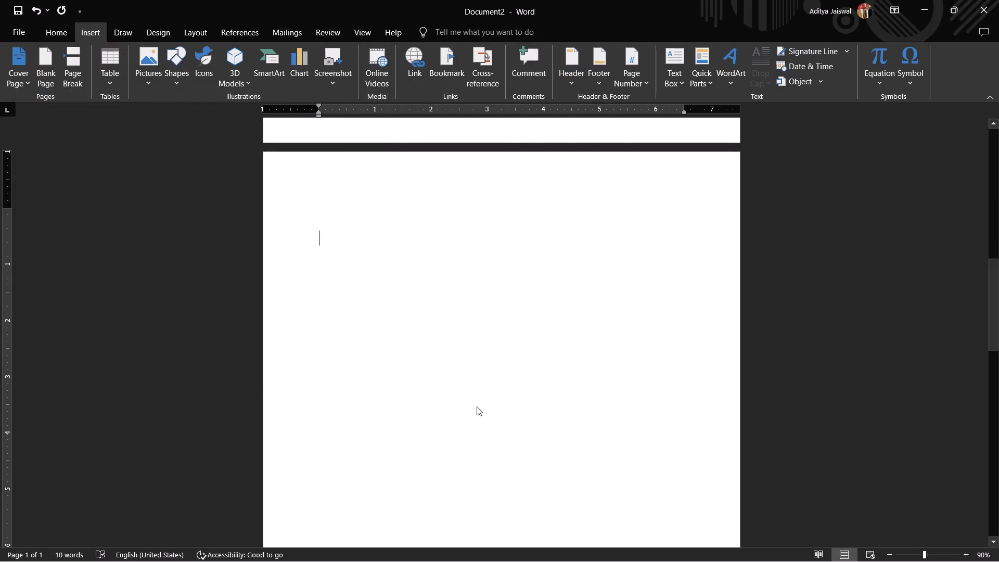
scroll(578, 315, up, 3)
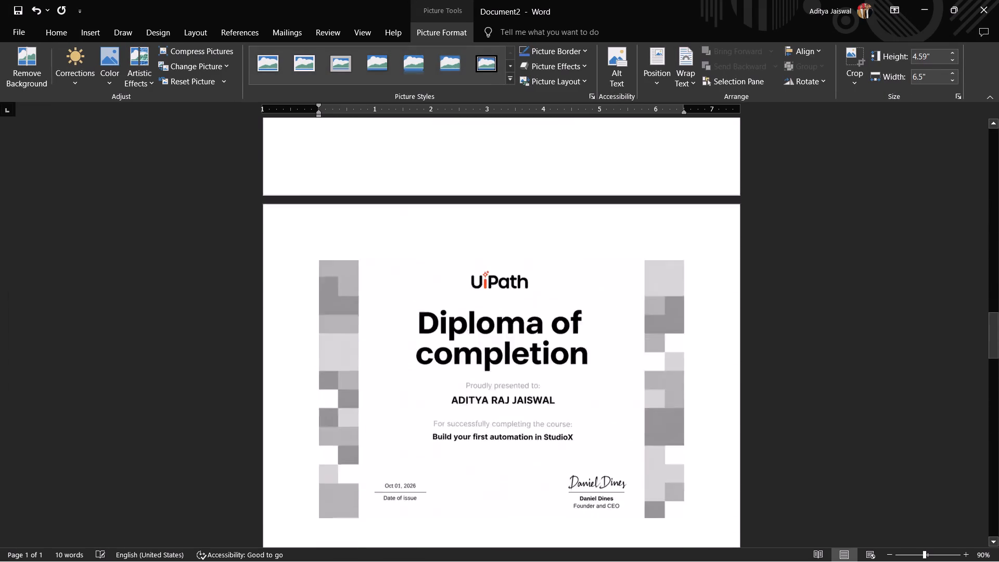
Review the inserted diploma pages, the cover page and where the CERTIFICATES line sits in the document.
scroll(578, 315, up, 2)
scroll(578, 315, down, 1)
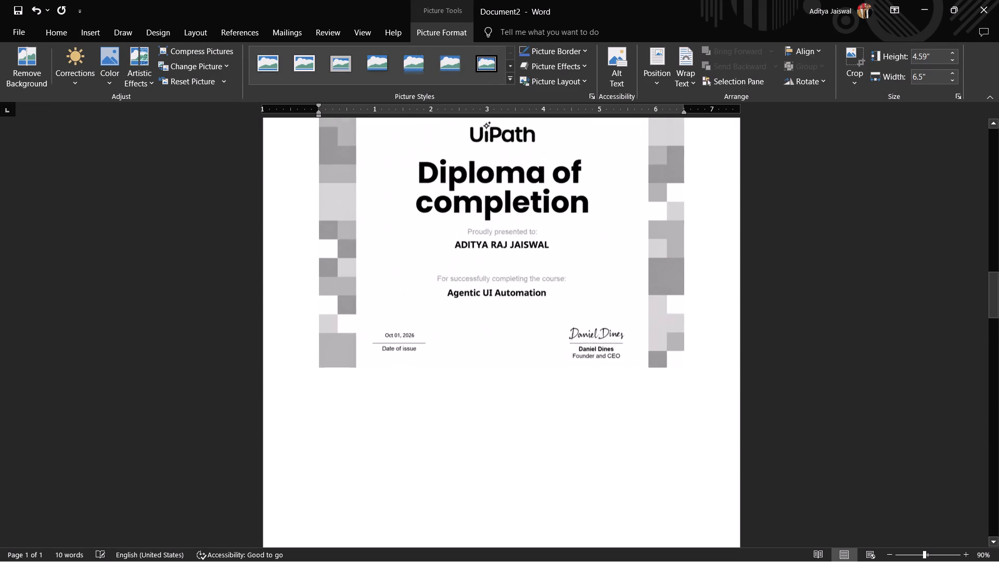
scroll(578, 315, down, 1)
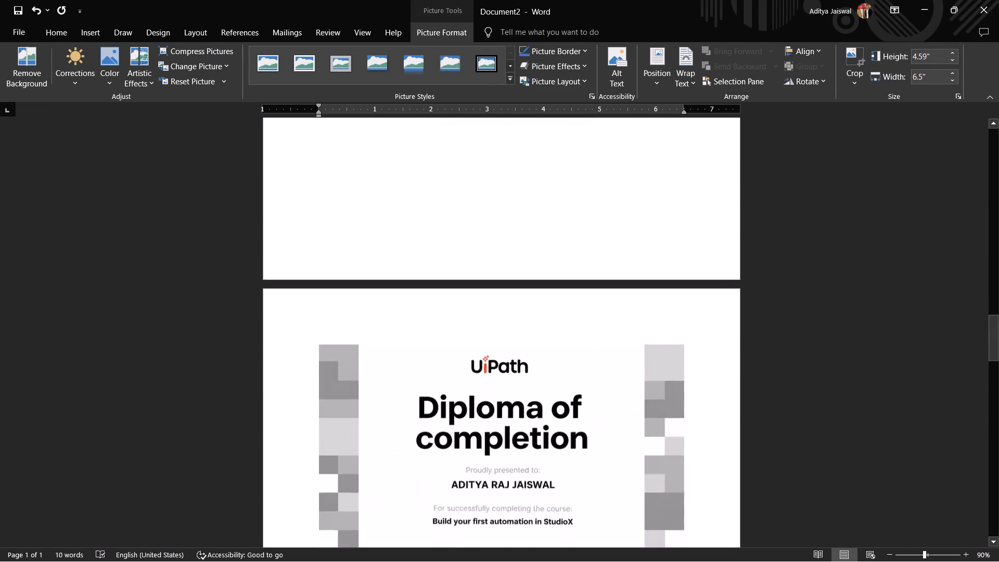
scroll(578, 315, down, 3)
ctrl+scroll(578, 315, up, 1)
ctrl+scroll(578, 315, down, 1)
scroll(578, 315, down, 7)
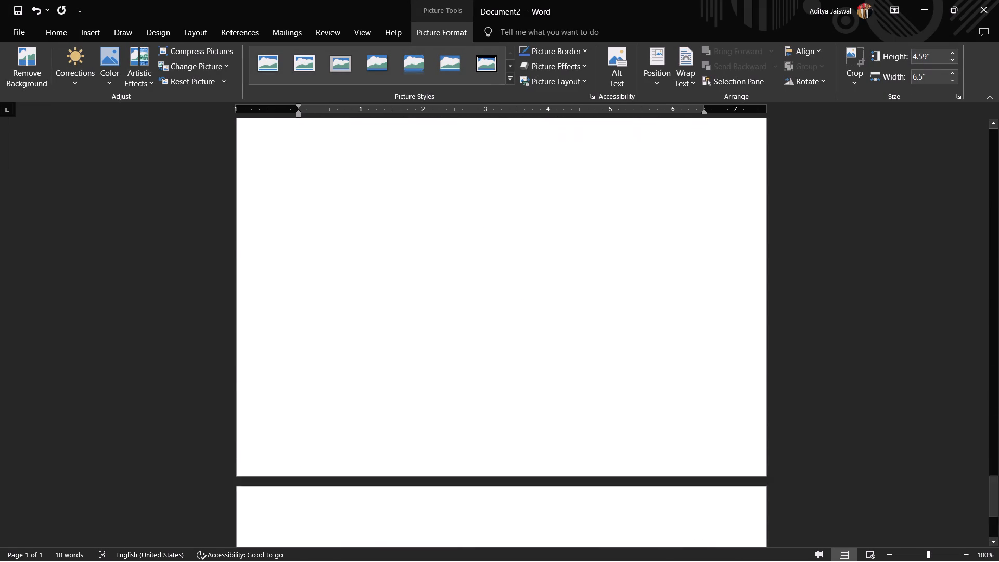
scroll(578, 315, down, 1)
scroll(578, 315, up, 4)
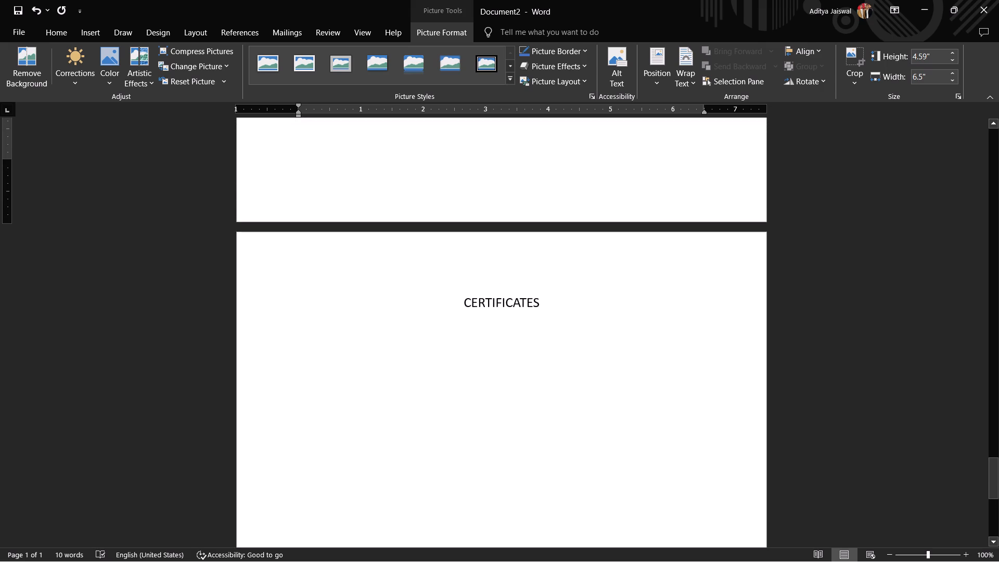
scroll(571, 303, up, 20)
scroll(571, 303, up, 1)
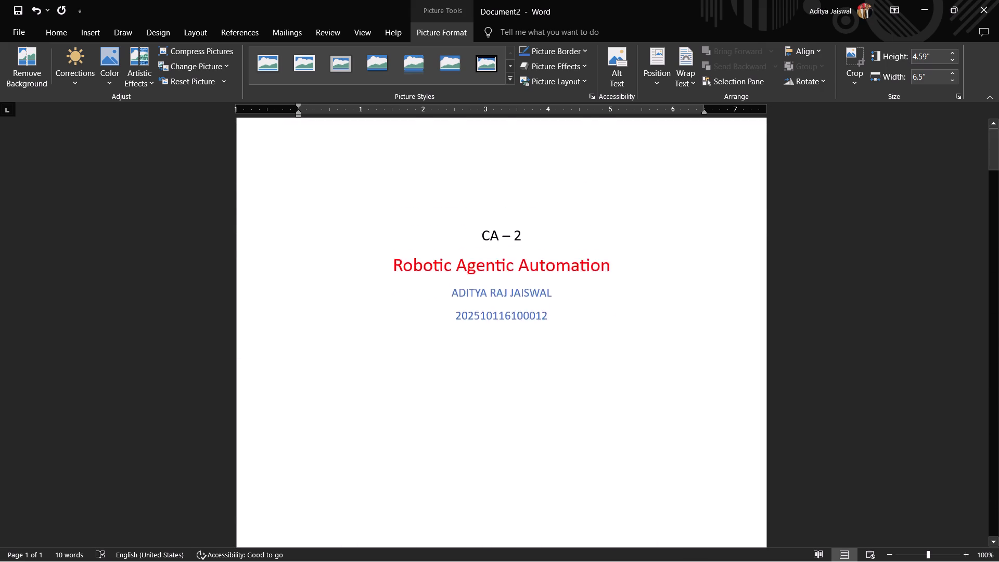
Move the CERTIFICATES line from the last page to the cover page, beneath the student ID number.
scroll(571, 303, down, 20)
scroll(571, 303, down, 20)
scroll(571, 303, down, 8)
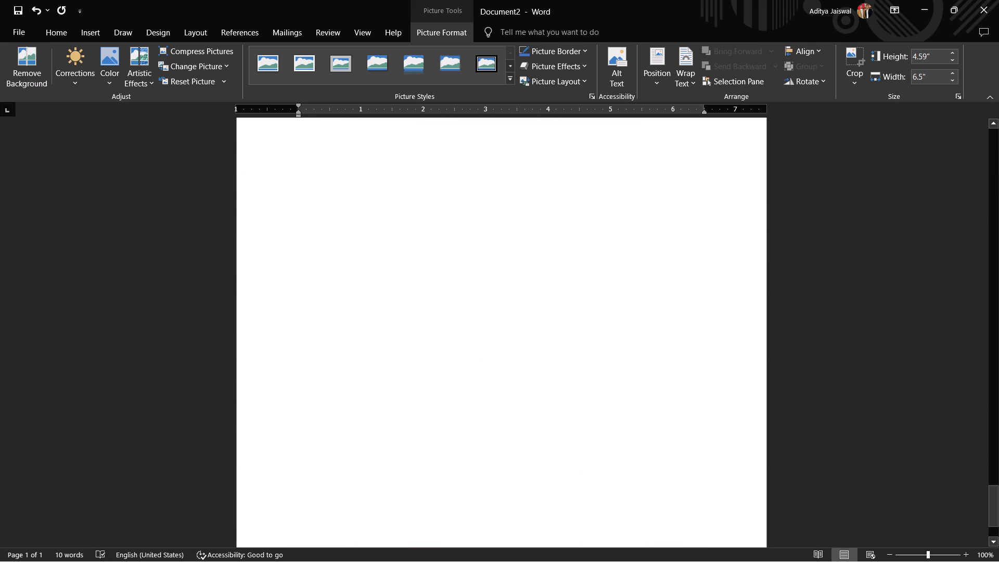
scroll(553, 274, up, 2)
drag(554, 315, 457, 305)
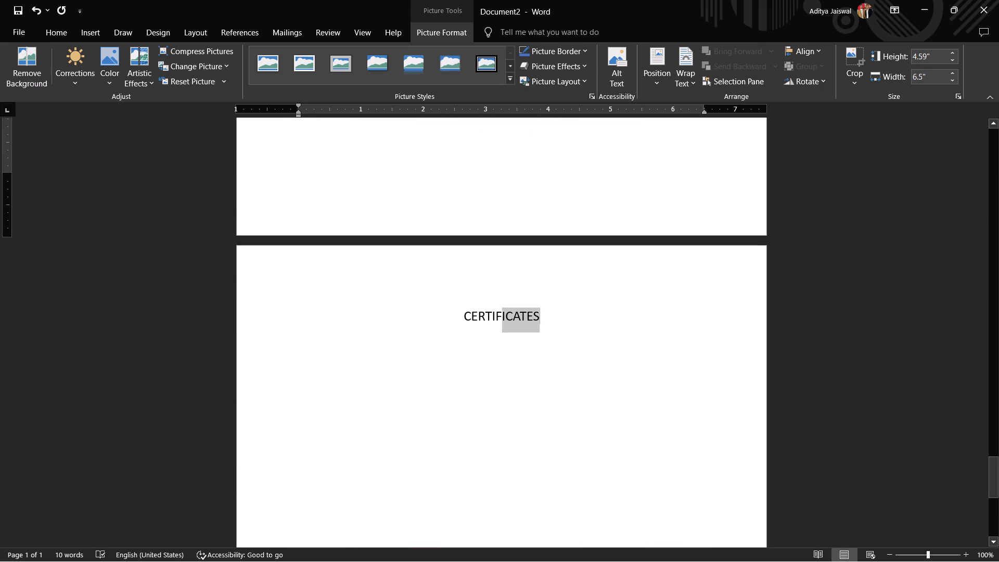
drag(457, 305, 429, 301)
key(ctrl+x)
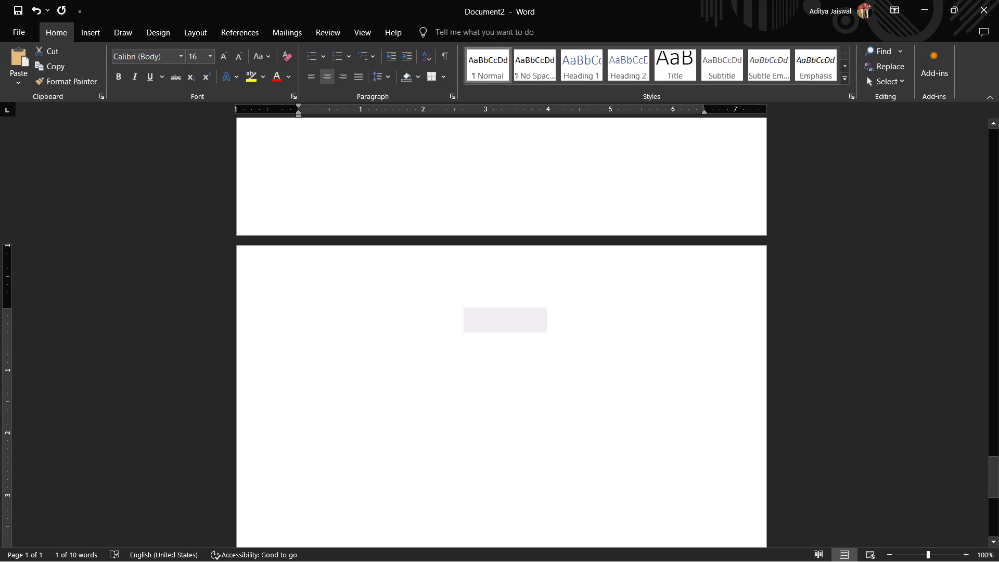
scroll(429, 301, up, 20)
scroll(429, 301, up, 6)
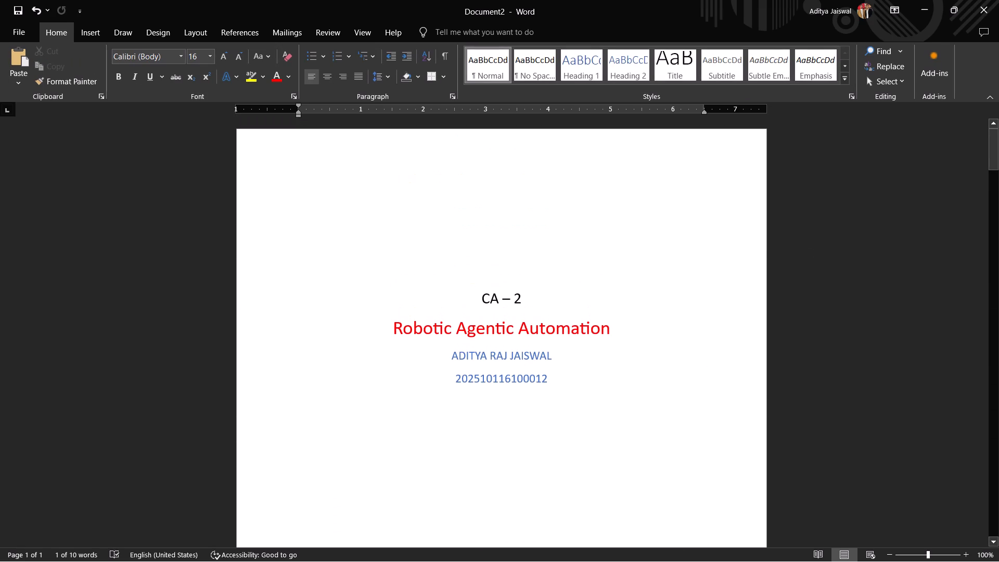
click(510, 408)
key(ctrl+v)
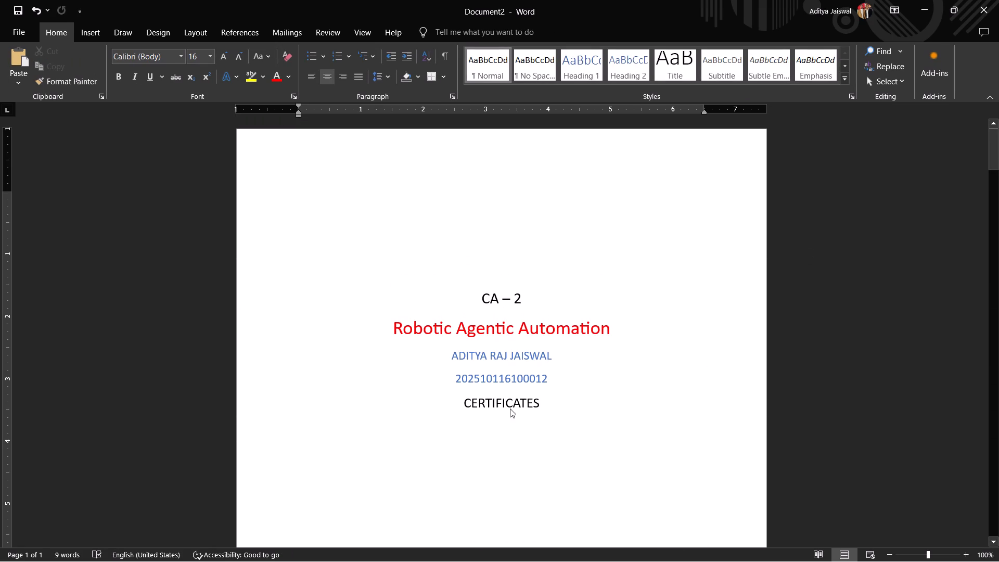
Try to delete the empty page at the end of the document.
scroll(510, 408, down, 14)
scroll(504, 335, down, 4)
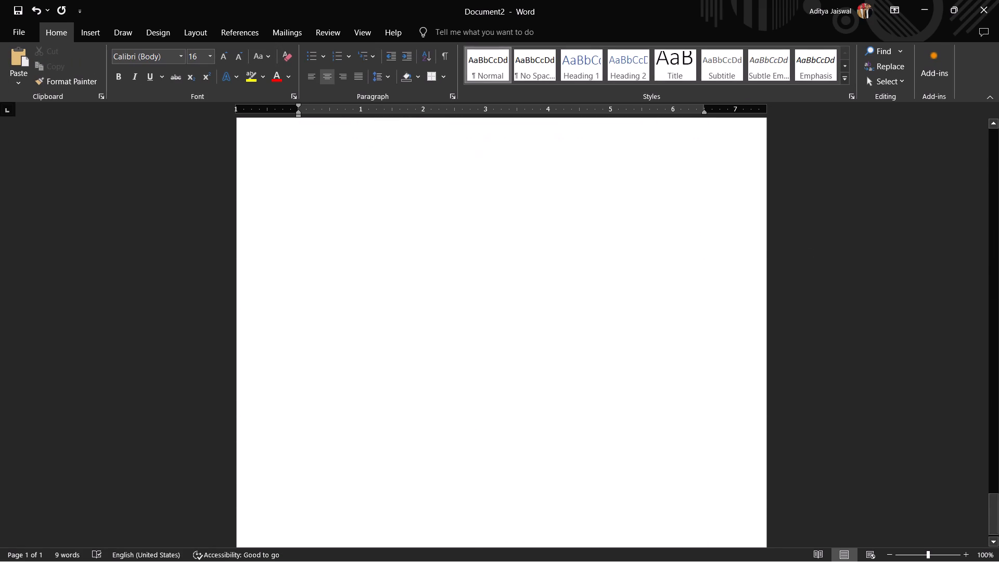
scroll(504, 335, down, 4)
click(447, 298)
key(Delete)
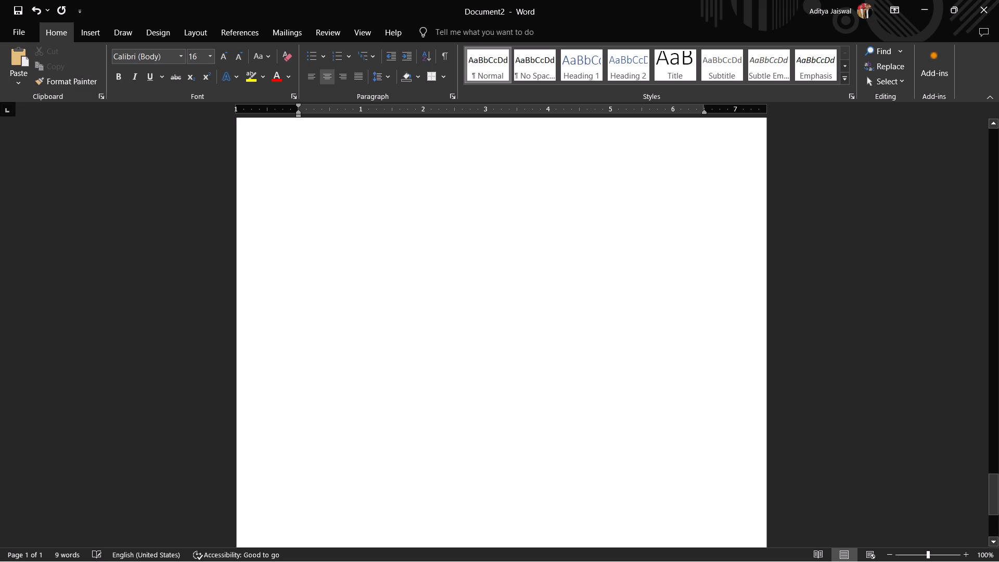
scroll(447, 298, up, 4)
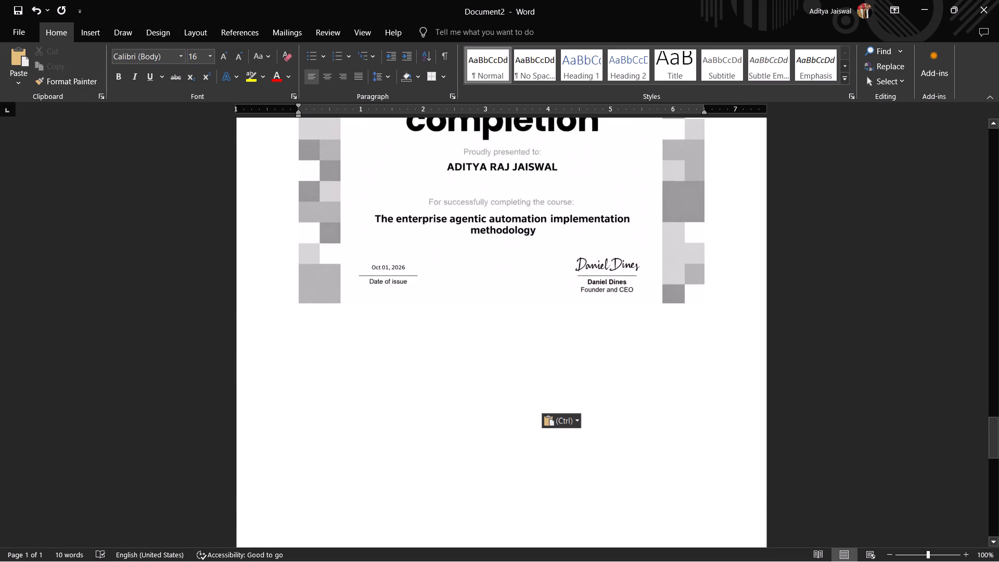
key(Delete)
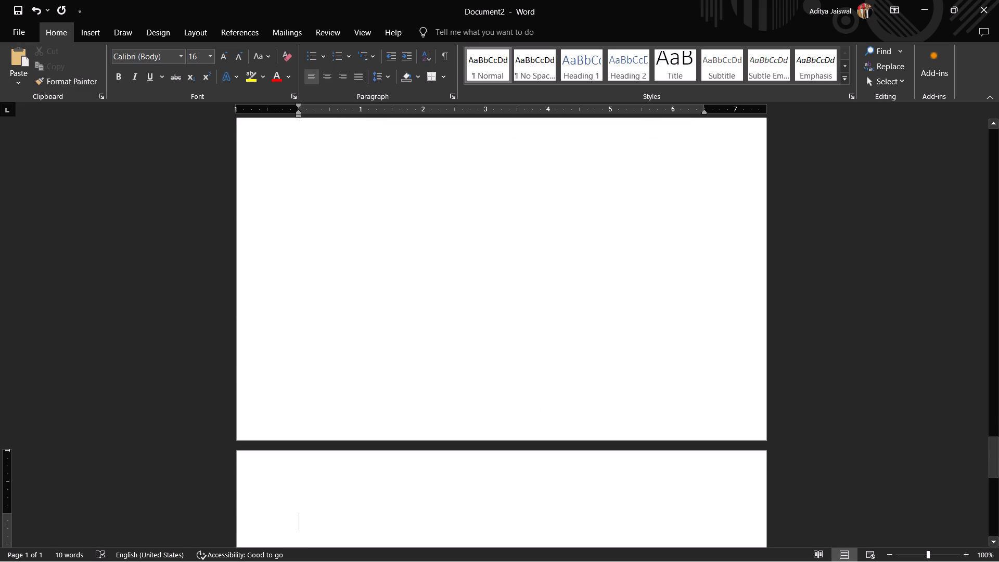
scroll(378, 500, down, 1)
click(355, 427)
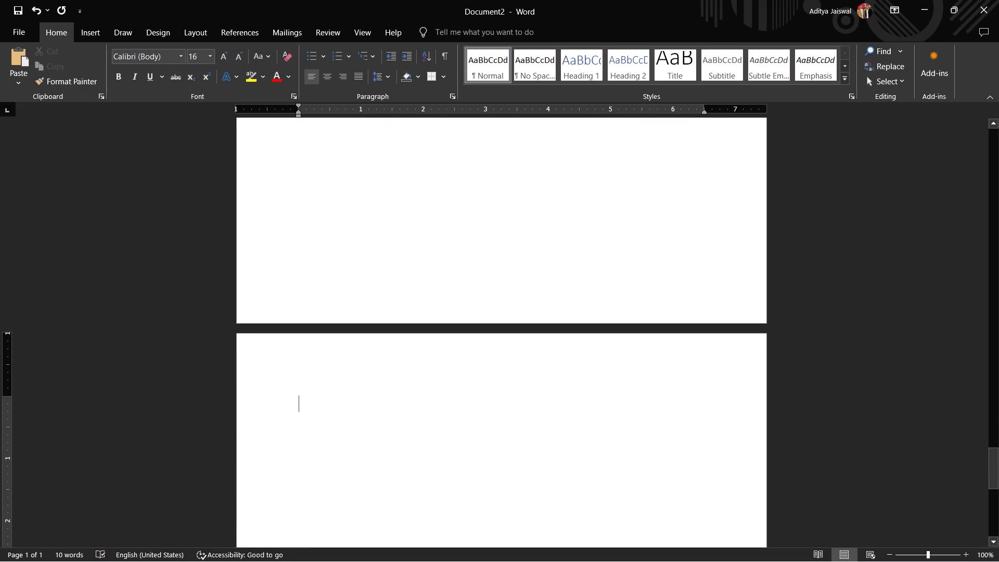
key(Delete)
Delete the blank page between the cover page and the first diploma.
scroll(367, 294, up, 4)
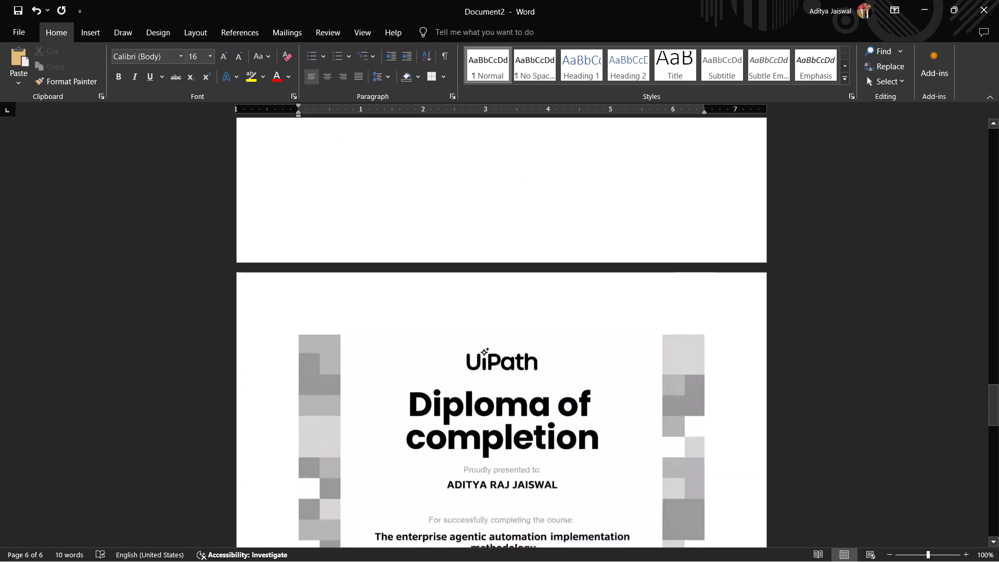
scroll(367, 294, up, 4)
scroll(367, 294, down, 3)
ctrl+scroll(367, 294, down, 8)
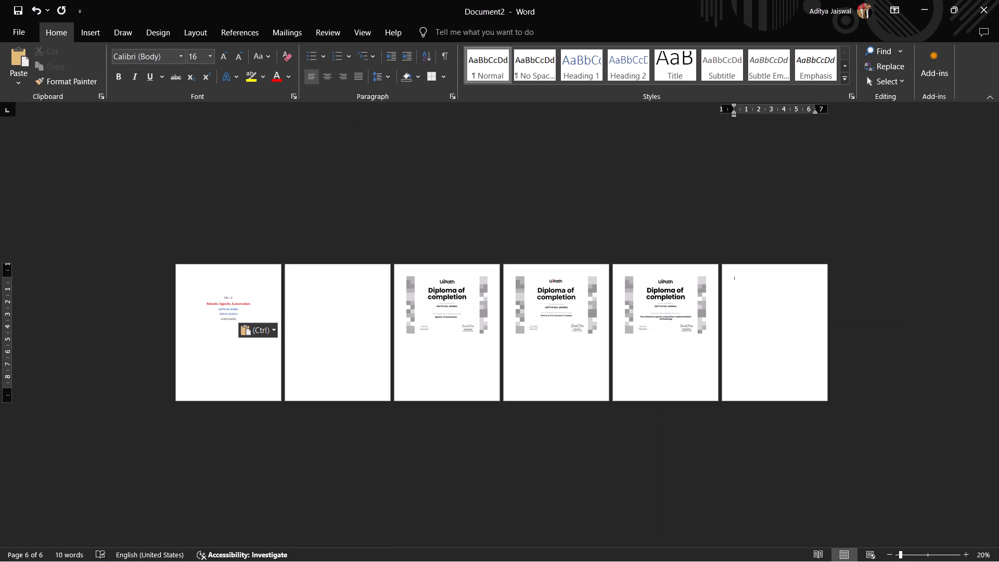
click(293, 363)
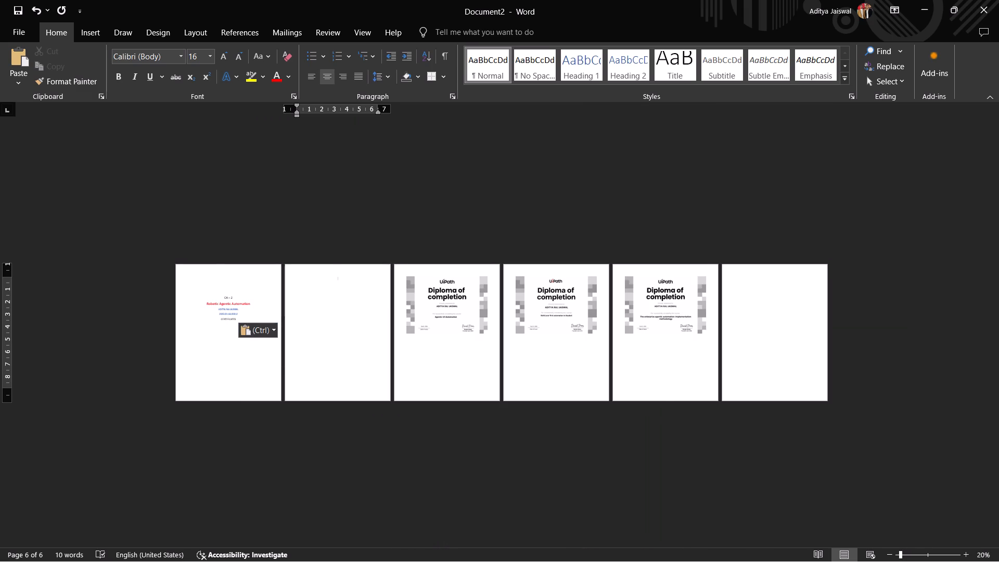
key(Delete)
Remove the empty page after the last diploma so the document ends with that certificate.
click(706, 322)
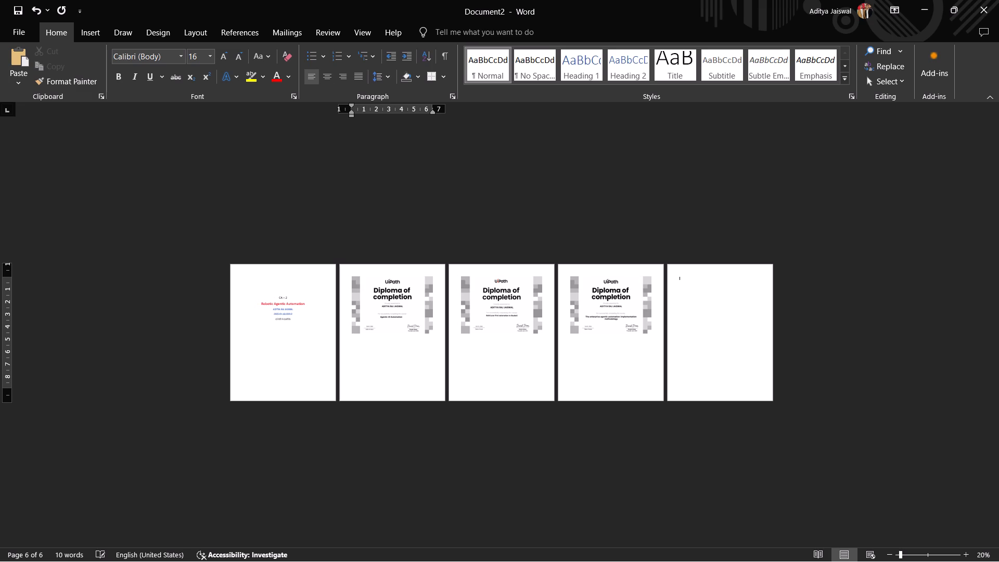
key(Delete)
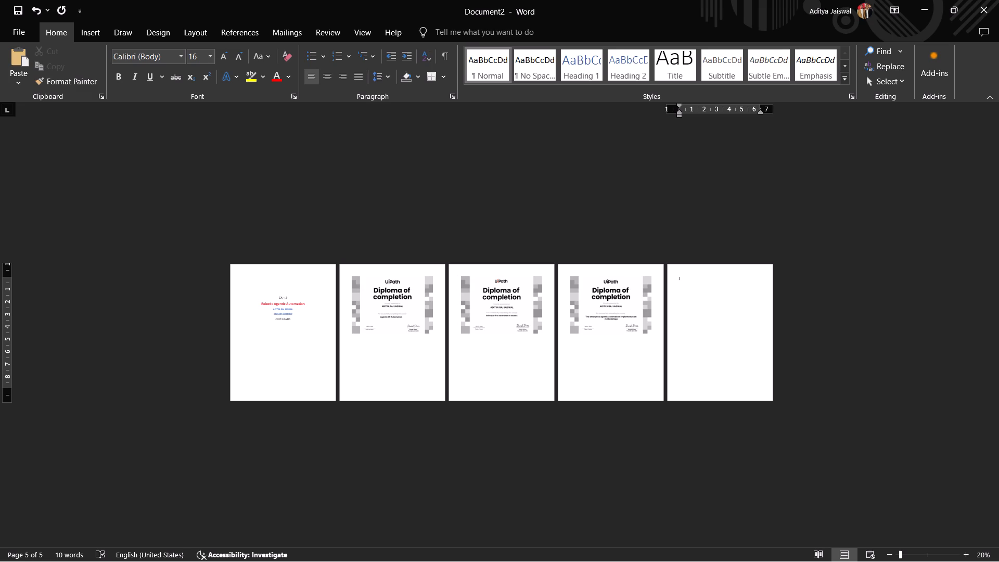
key(Delete)
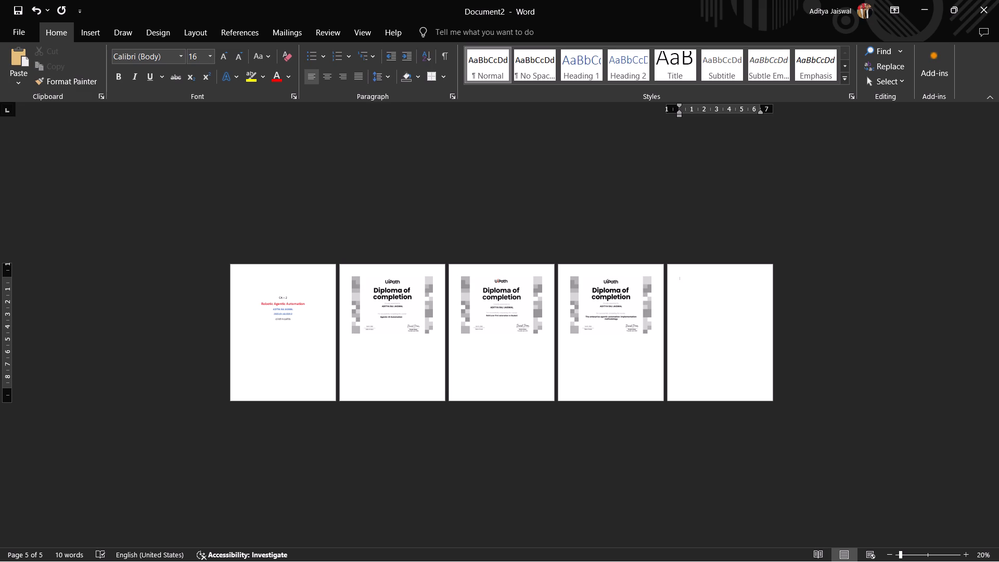
click(606, 379)
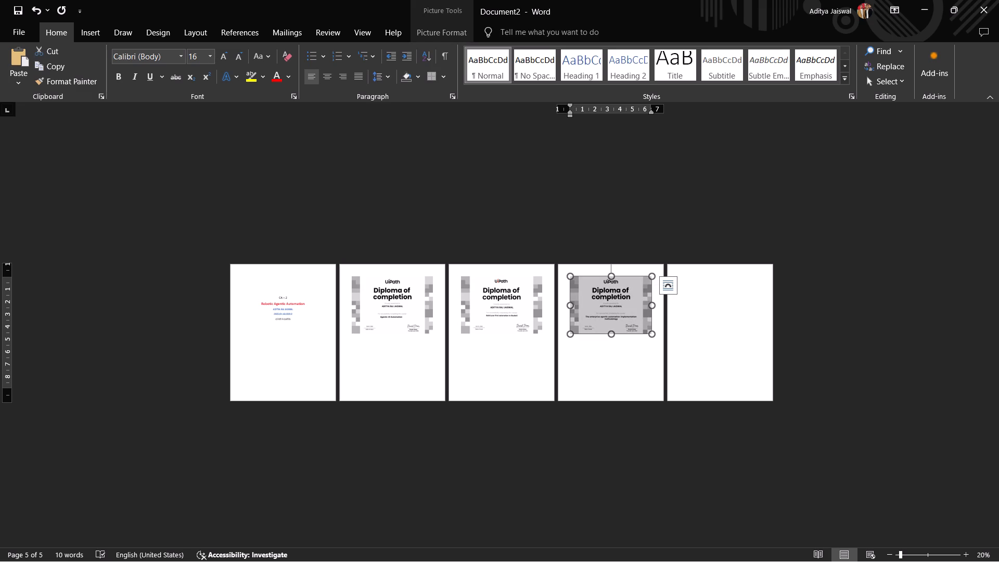
click(606, 379)
click(725, 366)
right_click(725, 366)
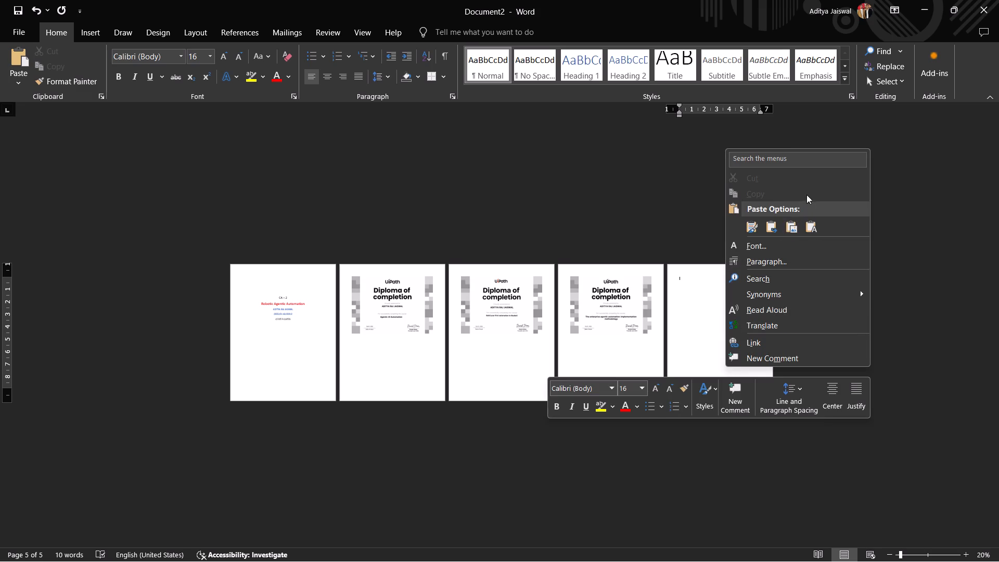
click(703, 310)
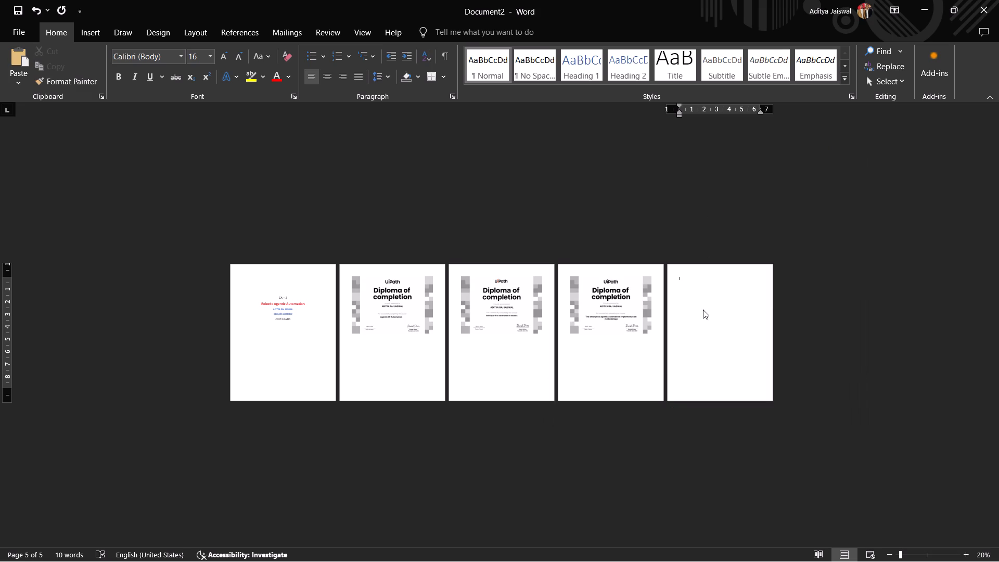
key(BackSpace)
key(BackSpace)
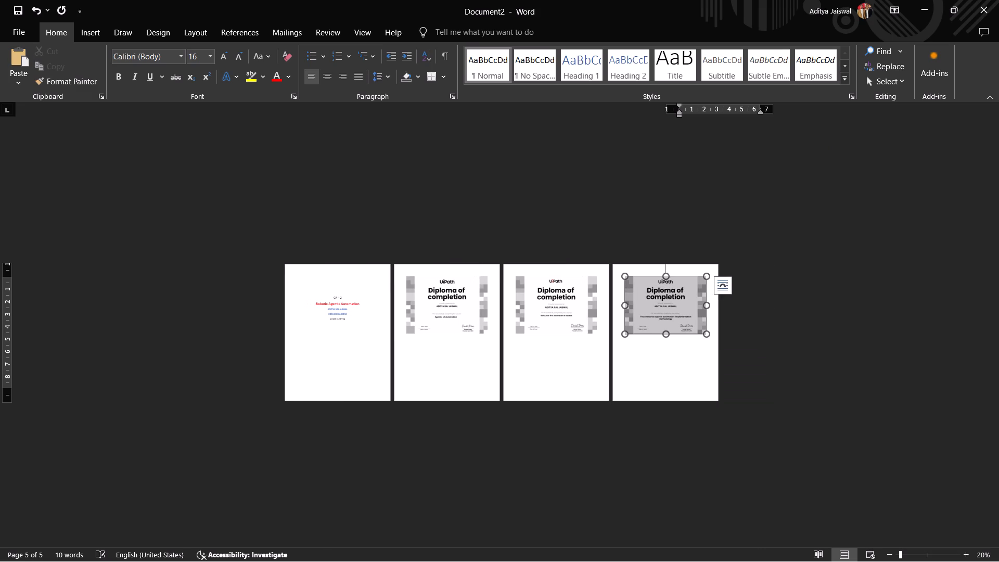
click(662, 373)
click(539, 344)
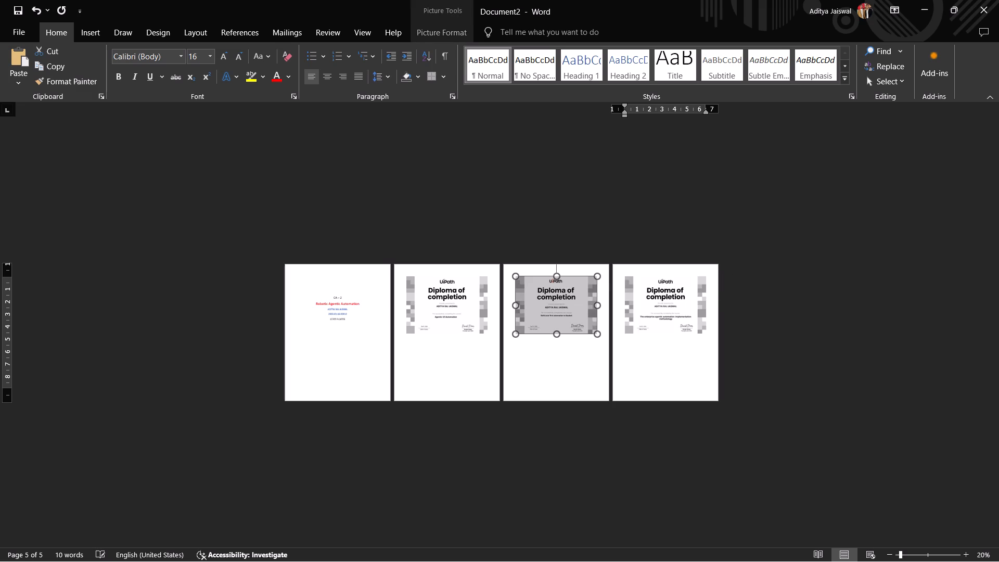
click(336, 338)
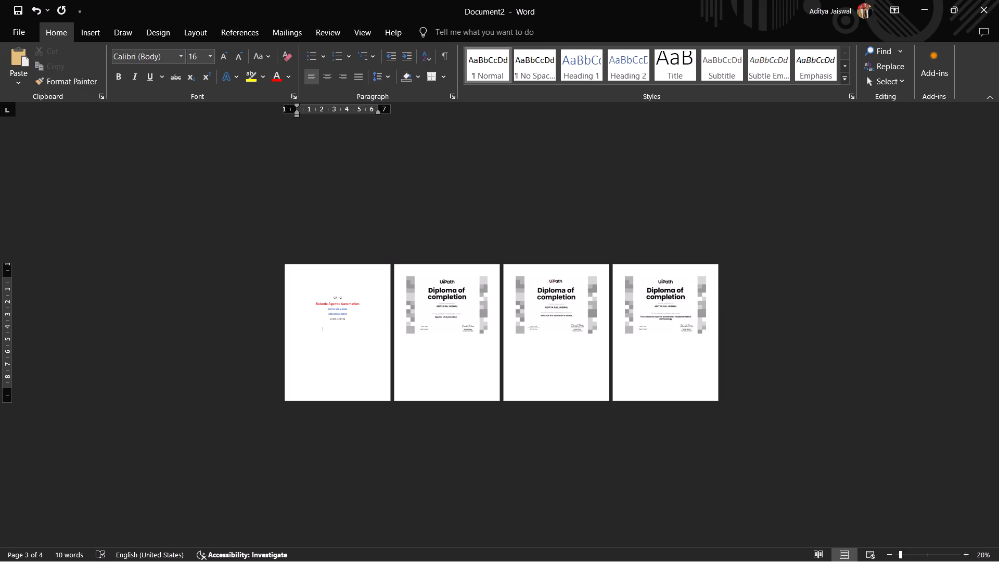
Save the document as CA2RoboticsCertificates in the Downloads folder.
click(20, 17)
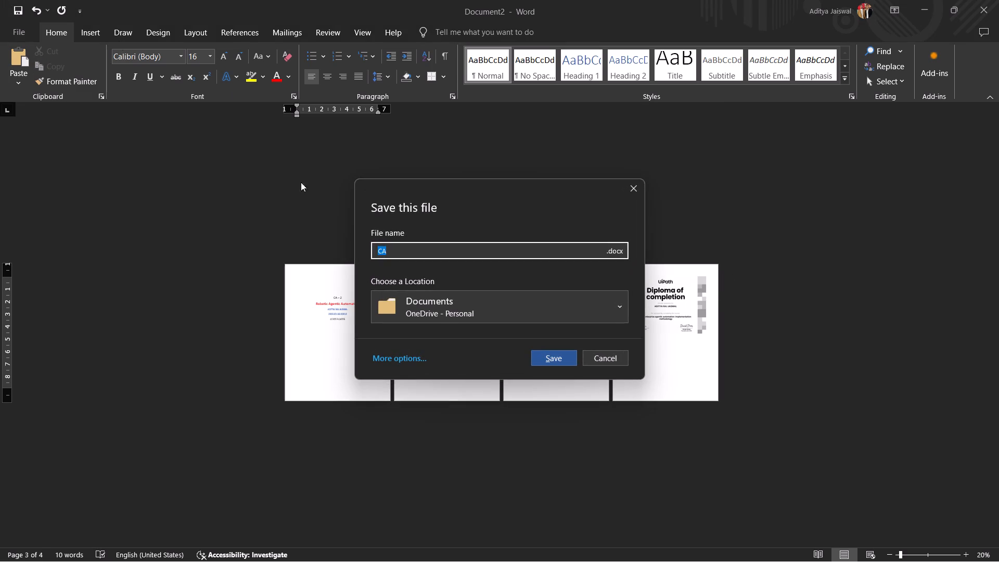
click(418, 251)
key(2)
key(shift+r)
text(obotics)
text(Certifiv)
key(BackSpace)
text(cates)
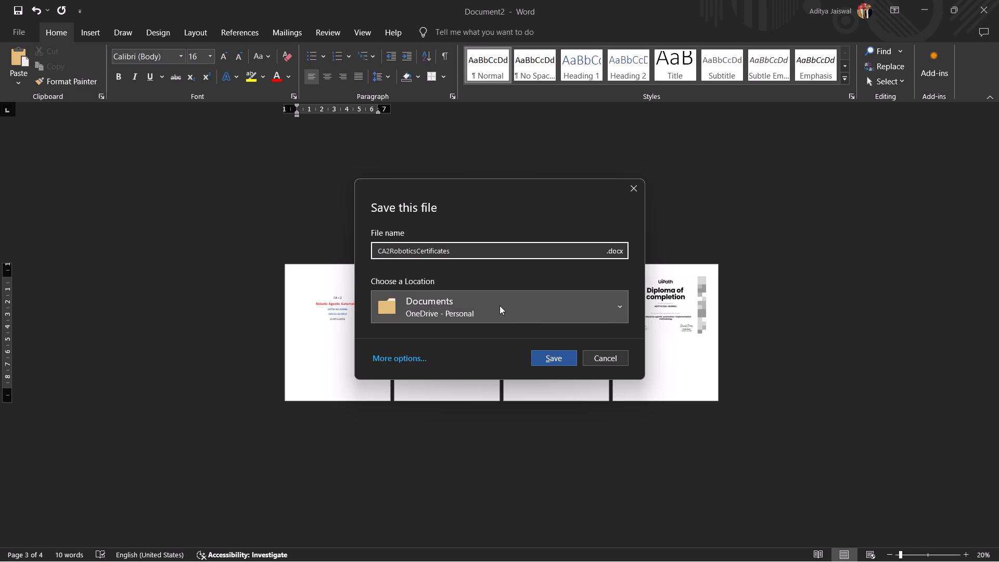
click(499, 305)
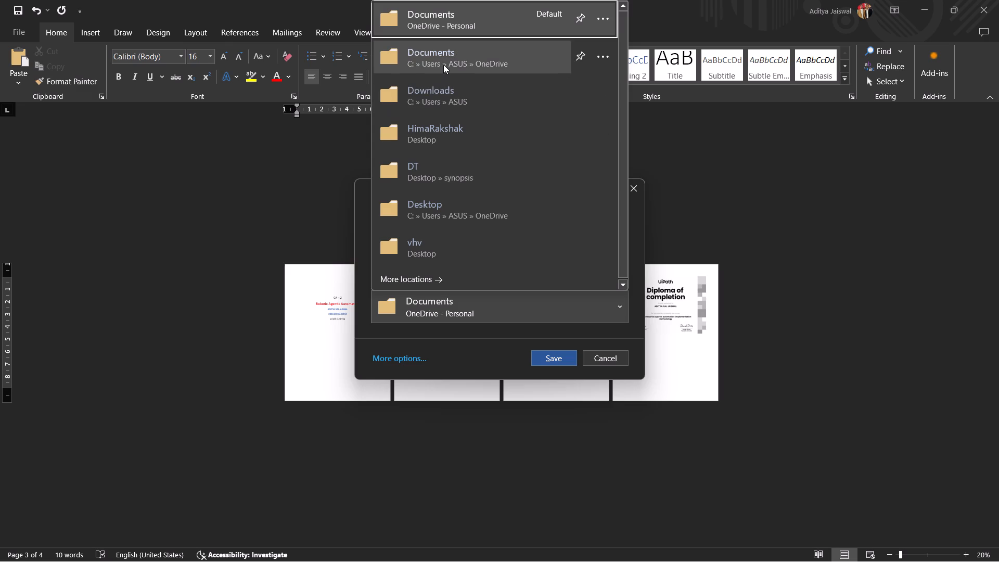
click(441, 104)
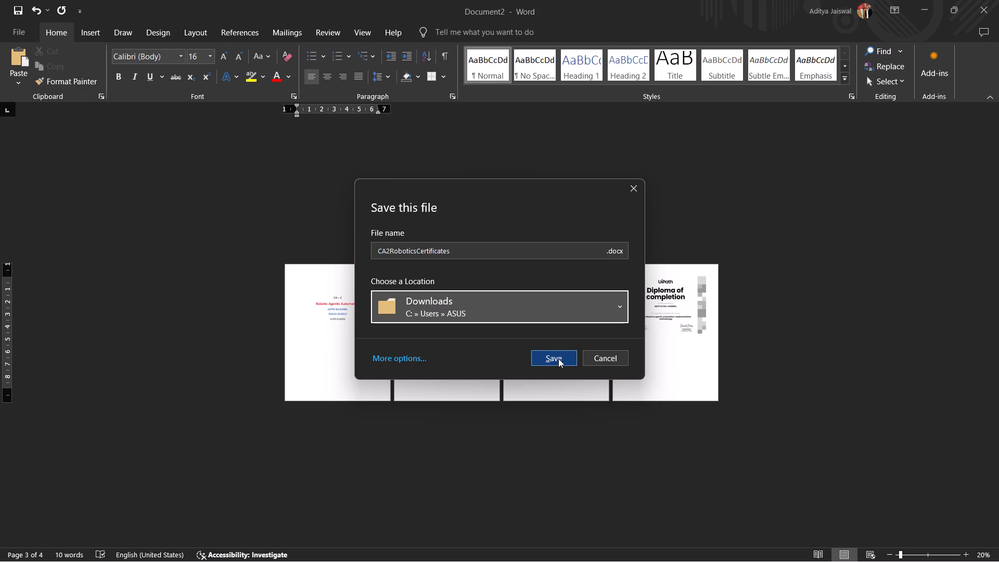
click(558, 359)
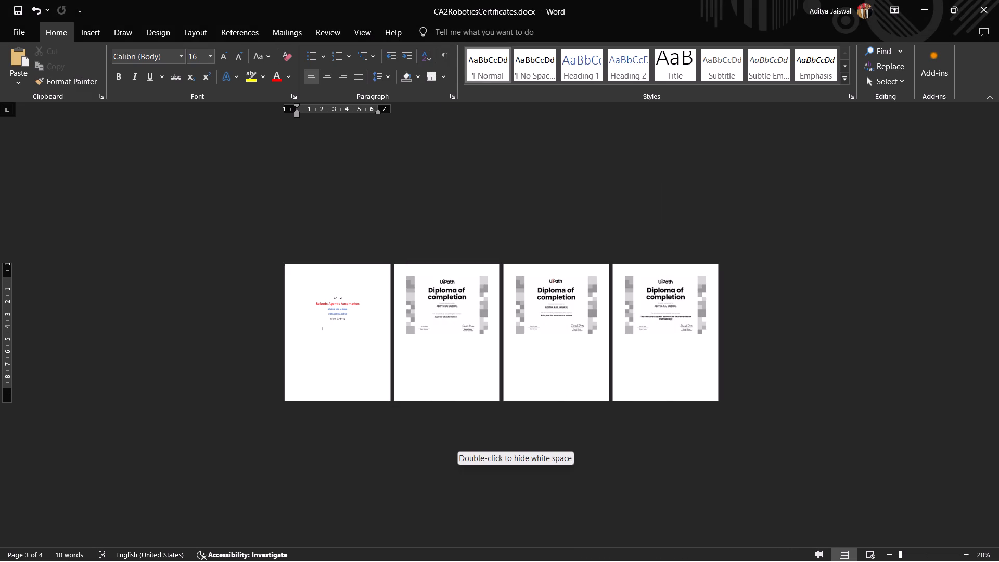
Review the saved document from the cover page through the diploma pages.
ctrl+scroll(514, 362, up, 9)
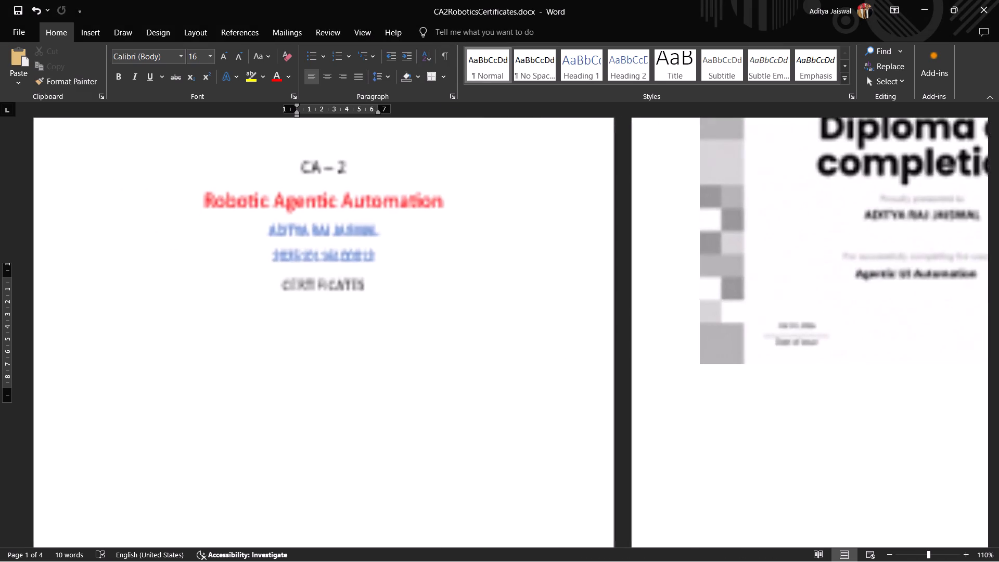
scroll(475, 315, left, 4)
scroll(475, 315, down, 6)
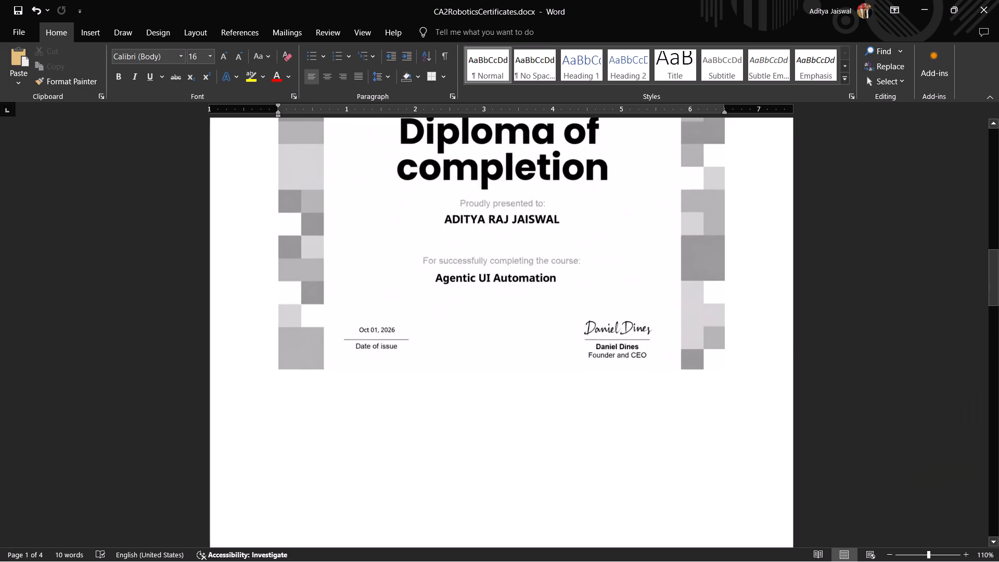
scroll(475, 314, down, 7)
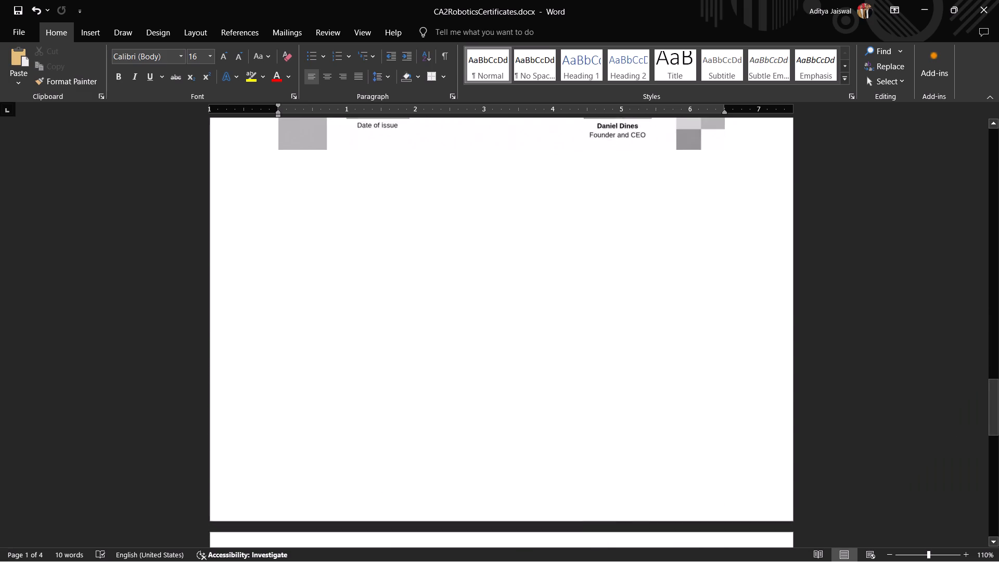
scroll(476, 313, down, 4)
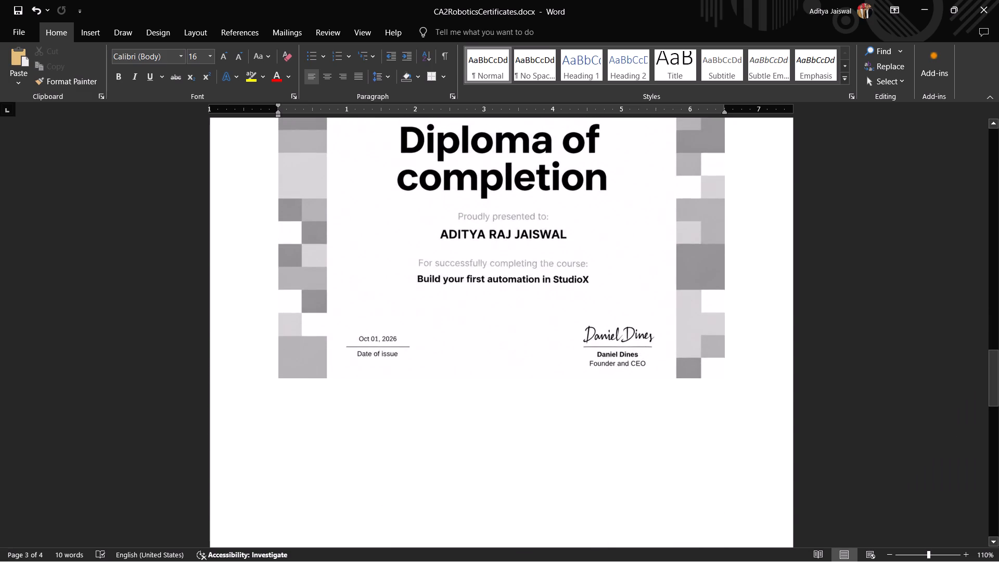
scroll(476, 313, down, 3)
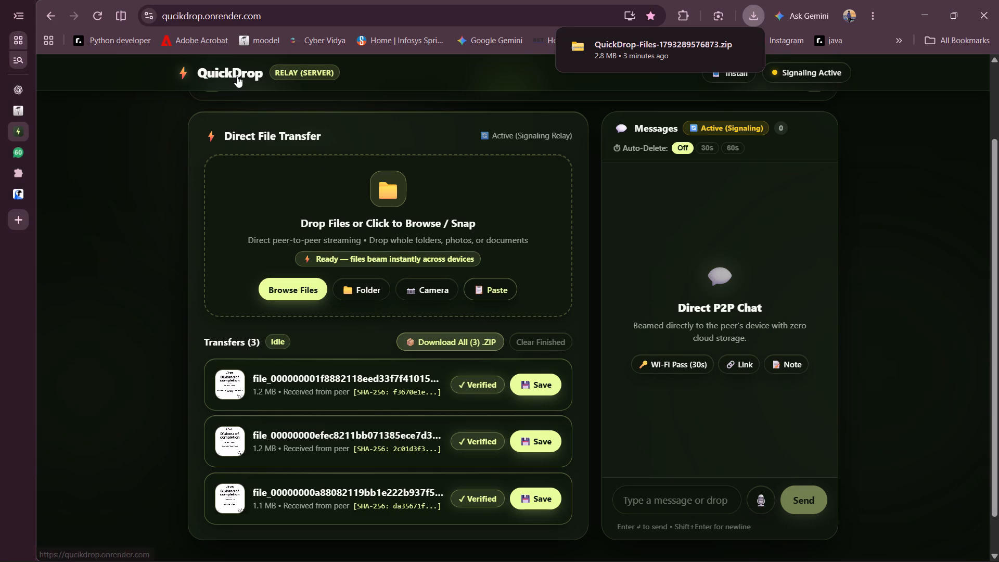
Switch to the Robotic Agentic Automation course page in Chrome and open the submission form of the CERTIFICATES assignment.
click(23, 107)
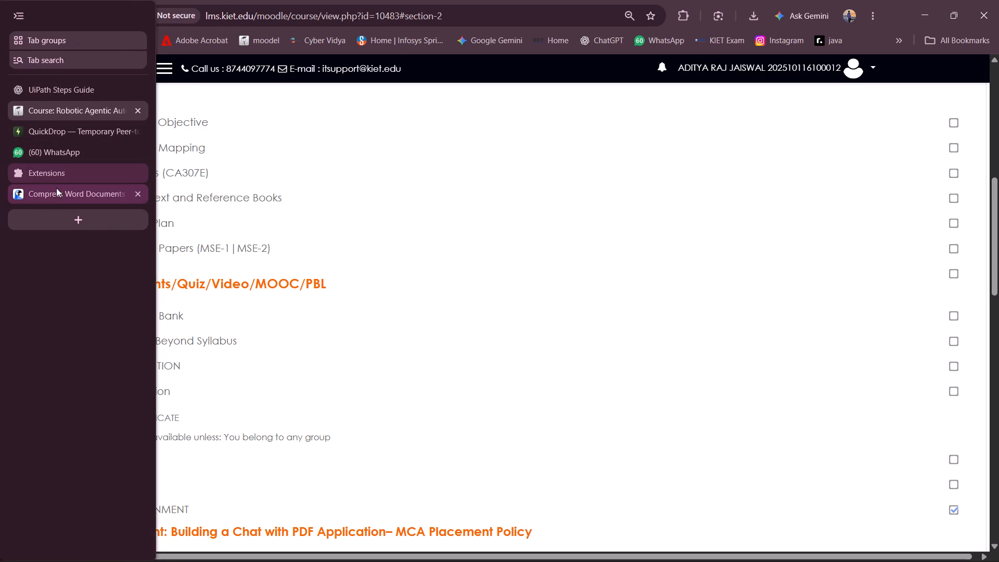
scroll(298, 303, down, 3)
scroll(170, 331, down, 2)
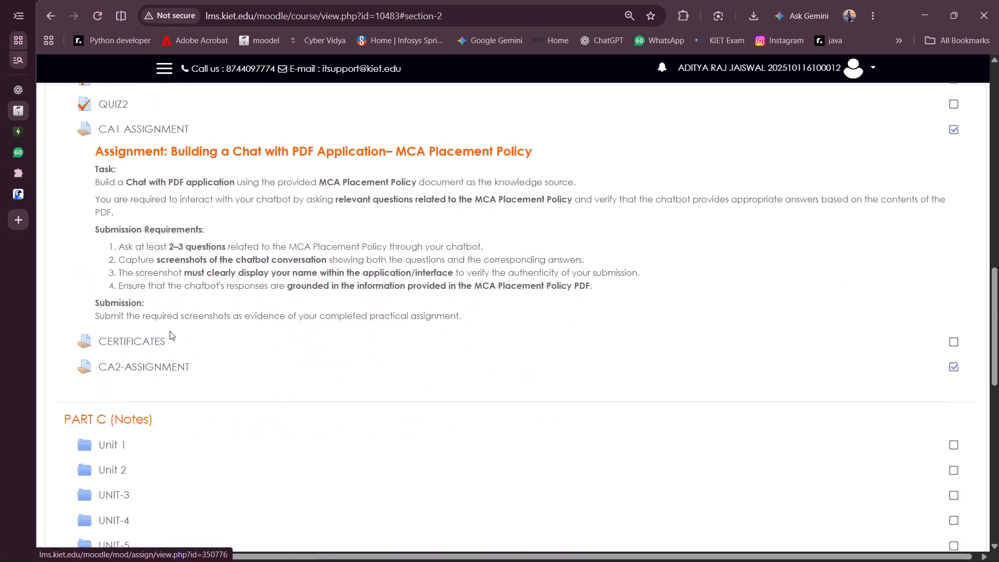
scroll(170, 331, down, 2)
click(128, 212)
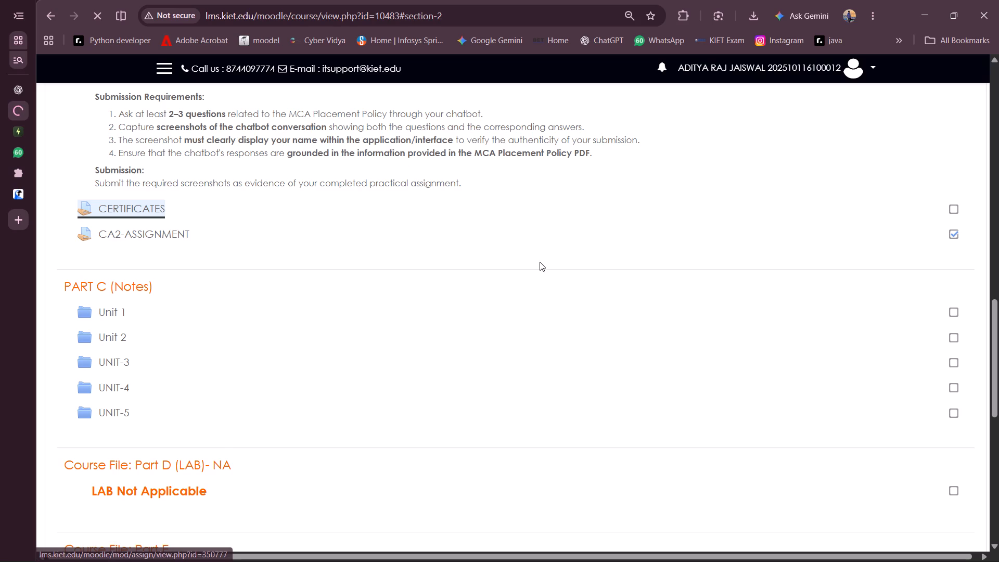
click(502, 501)
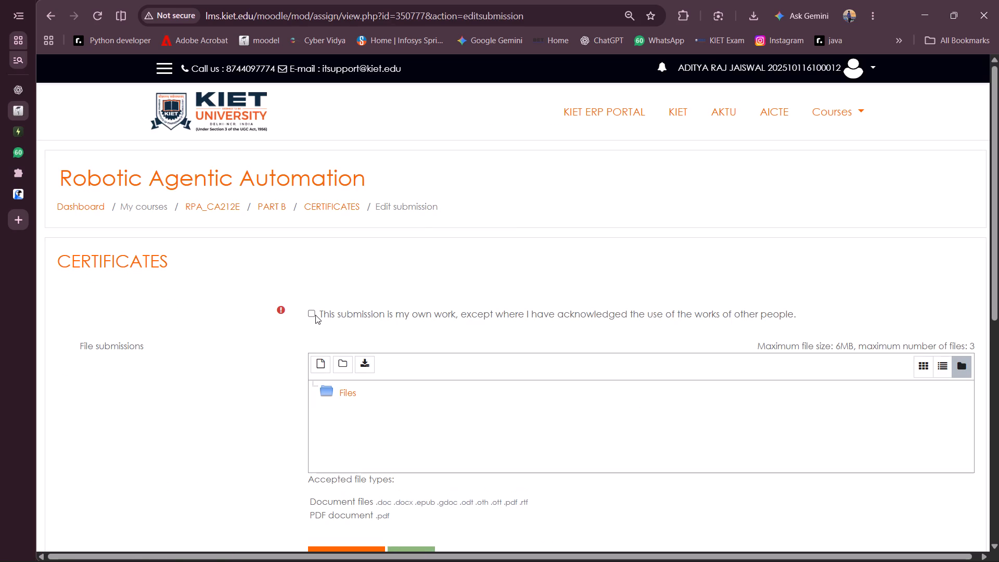
Accept the declaration that this submission is my own work.
click(315, 315)
click(311, 315)
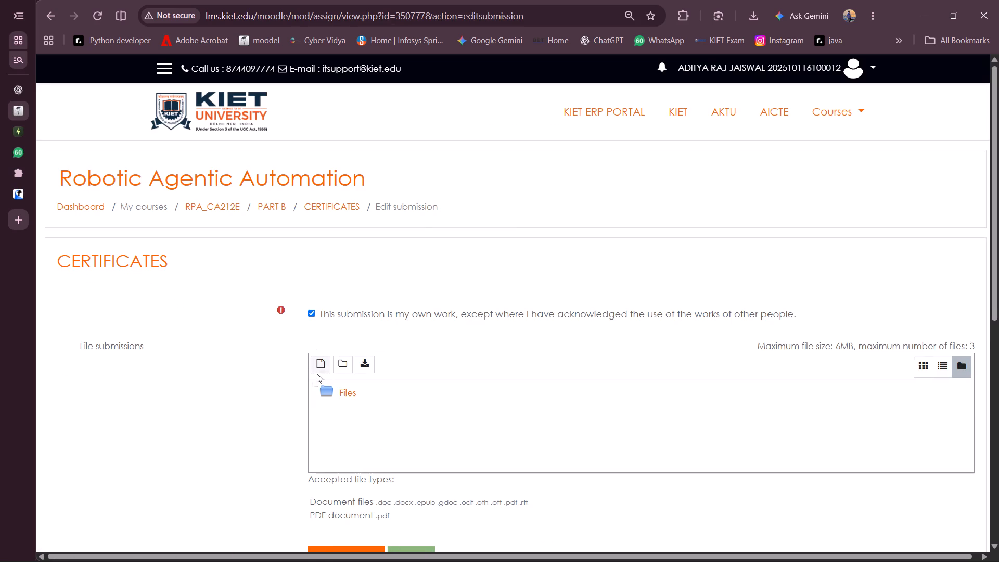
Start adding a file to the submission and select CA2RoboticsCertificates.docx from Downloads as the attachment.
click(317, 375)
click(321, 356)
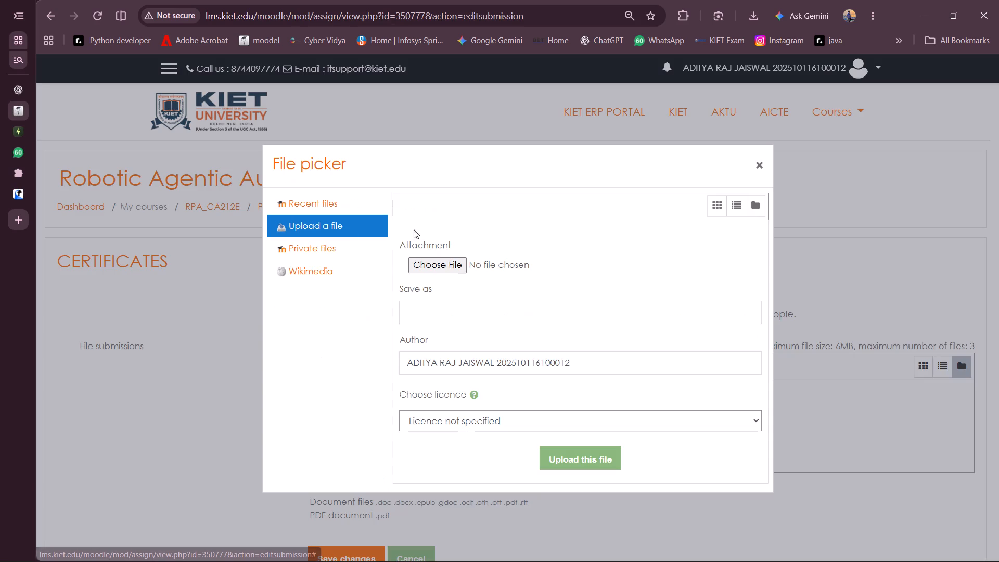
click(440, 261)
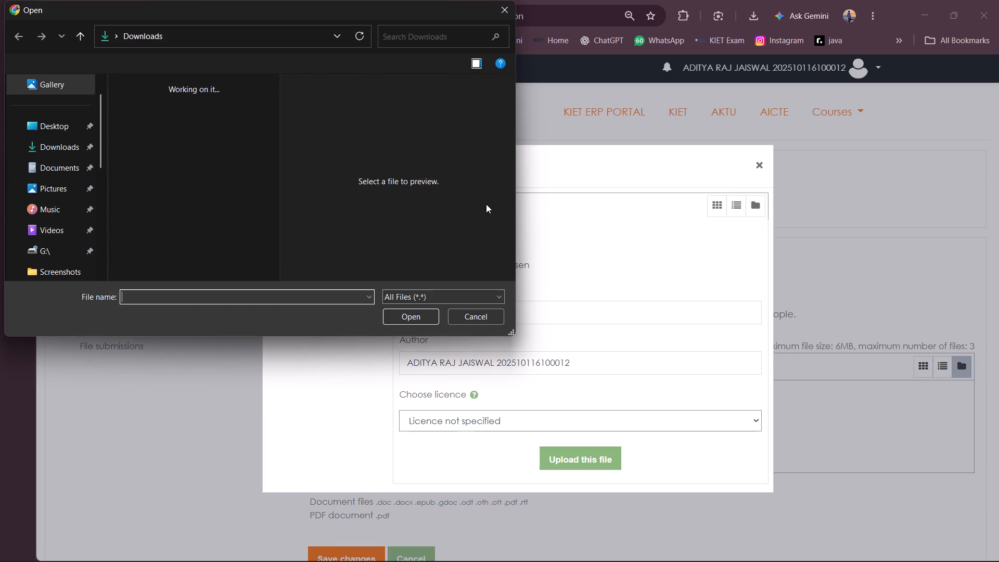
click(142, 127)
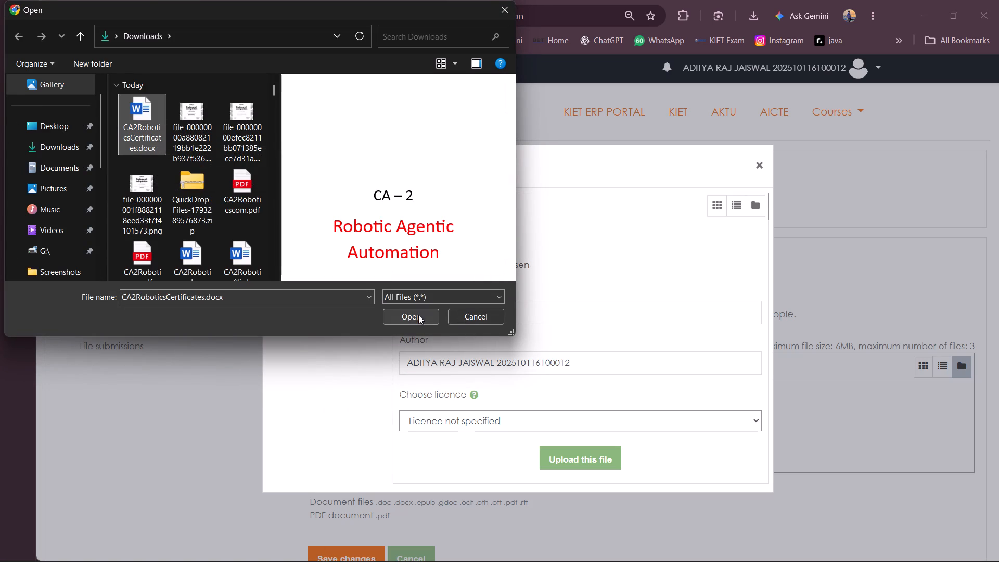
Examine the preview of CA2RoboticsCertificates.docx, checking the cover page and each UiPath diploma before uploading.
scroll(402, 194, down, 5)
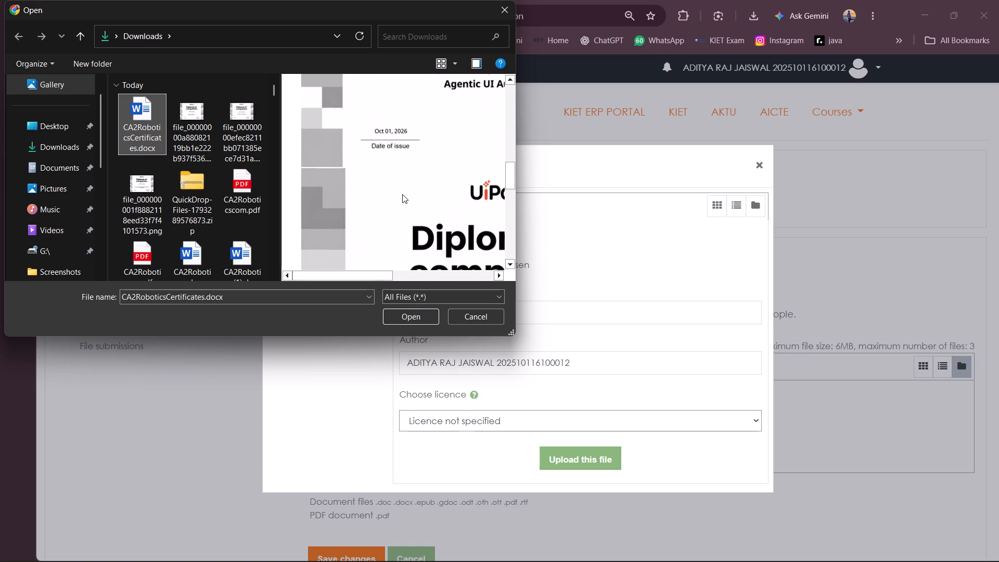
scroll(423, 175, down, 3)
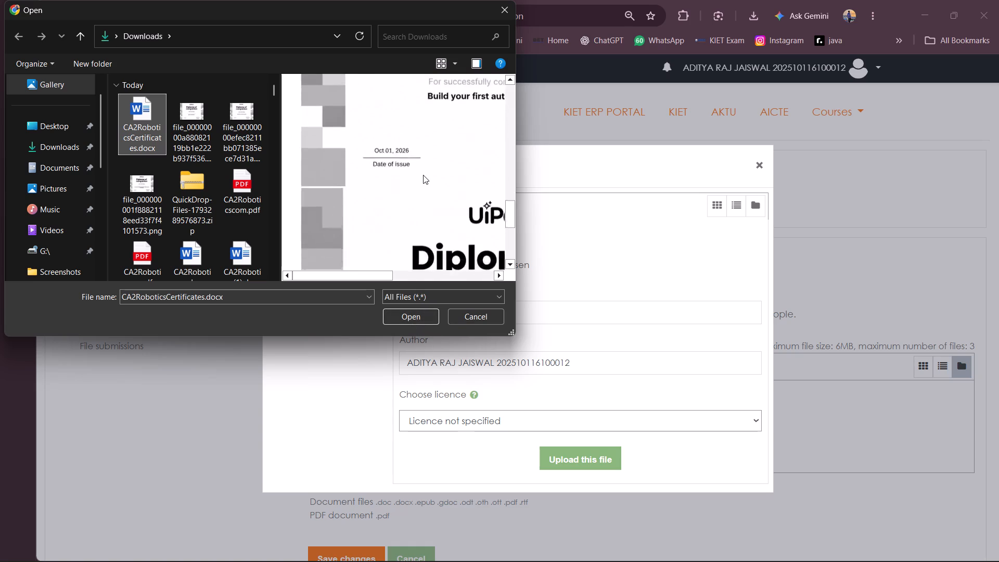
scroll(423, 175, down, 8)
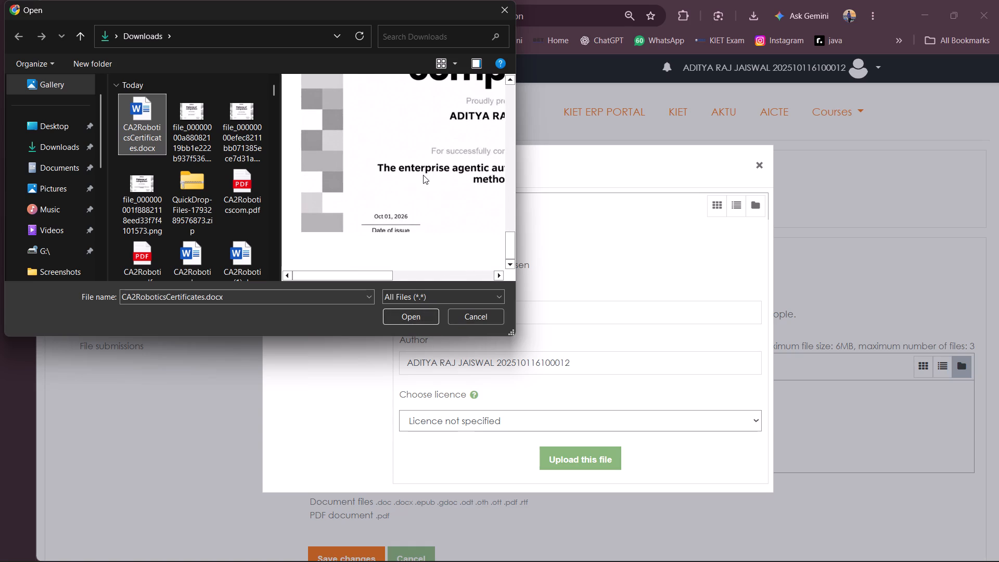
scroll(423, 175, up, 9)
scroll(423, 175, down, 1)
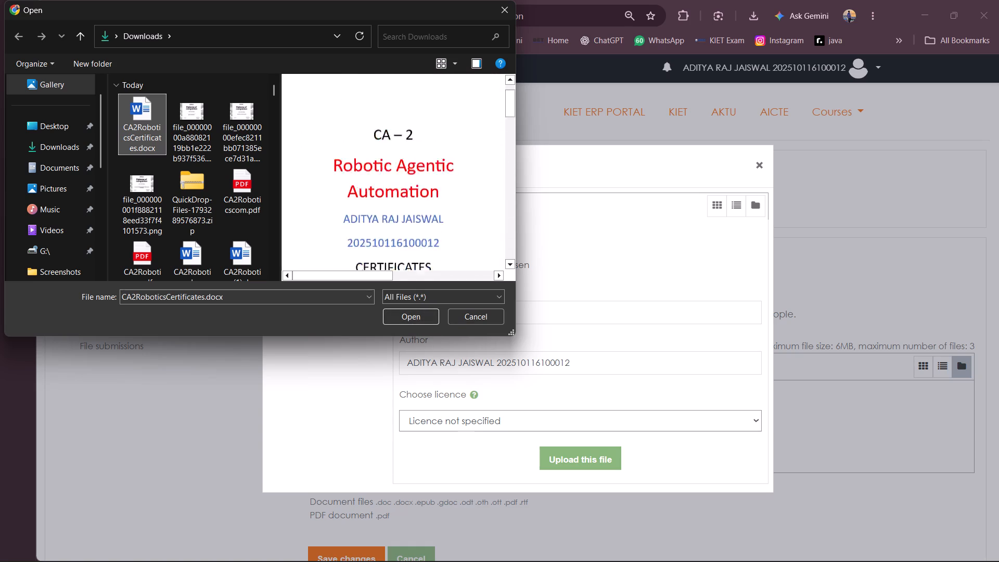
scroll(423, 175, down, 1)
ctrl+scroll(423, 175, up, 1)
scroll(423, 175, down, 3)
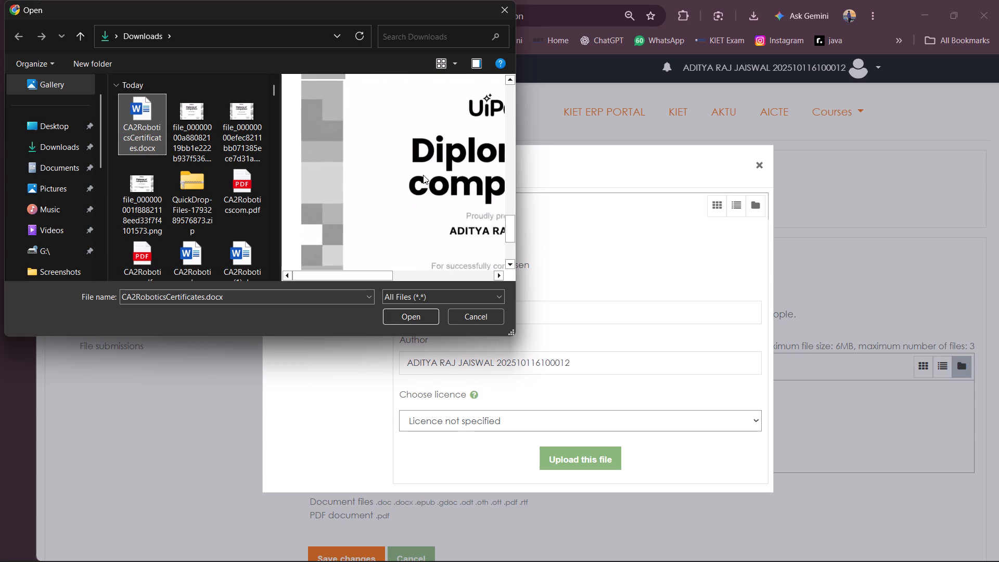
ctrl+scroll(423, 175, up, 1)
ctrl+scroll(423, 175, down, 4)
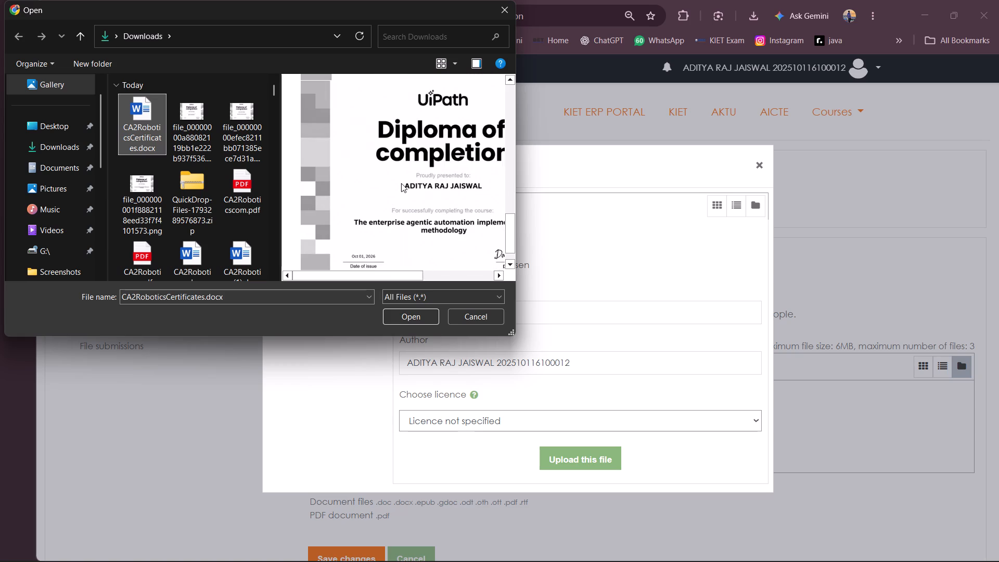
scroll(401, 183, down, 4)
scroll(401, 183, up, 2)
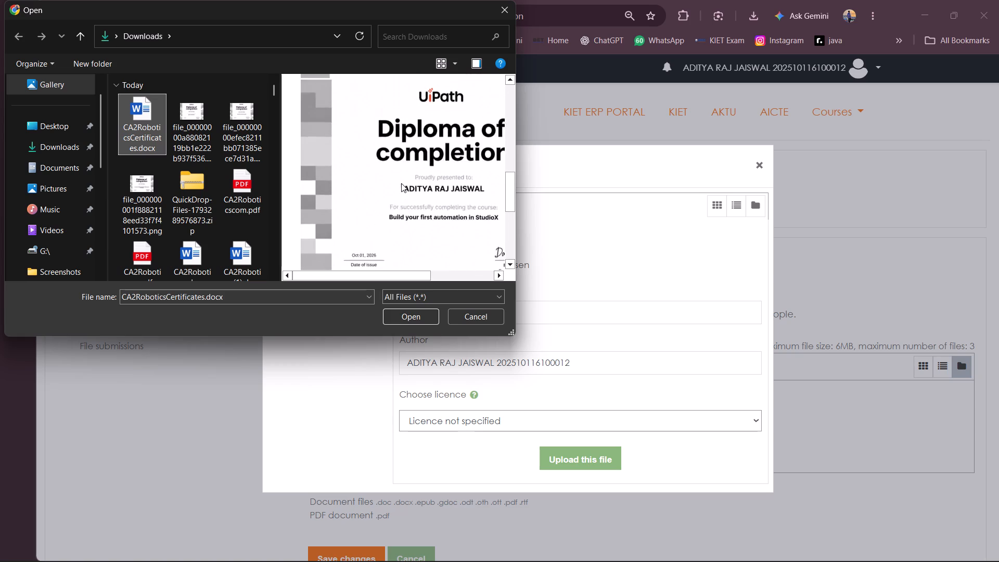
scroll(401, 183, up, 5)
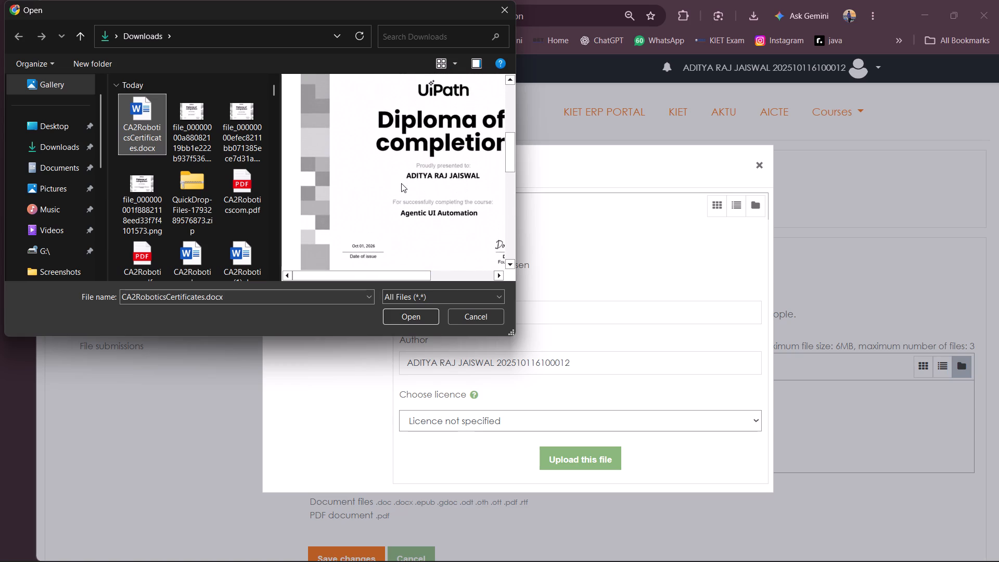
scroll(401, 183, up, 2)
ctrl+scroll(401, 183, down, 1)
ctrl+scroll(401, 183, up, 1)
scroll(401, 183, up, 5)
ctrl+scroll(401, 183, down, 2)
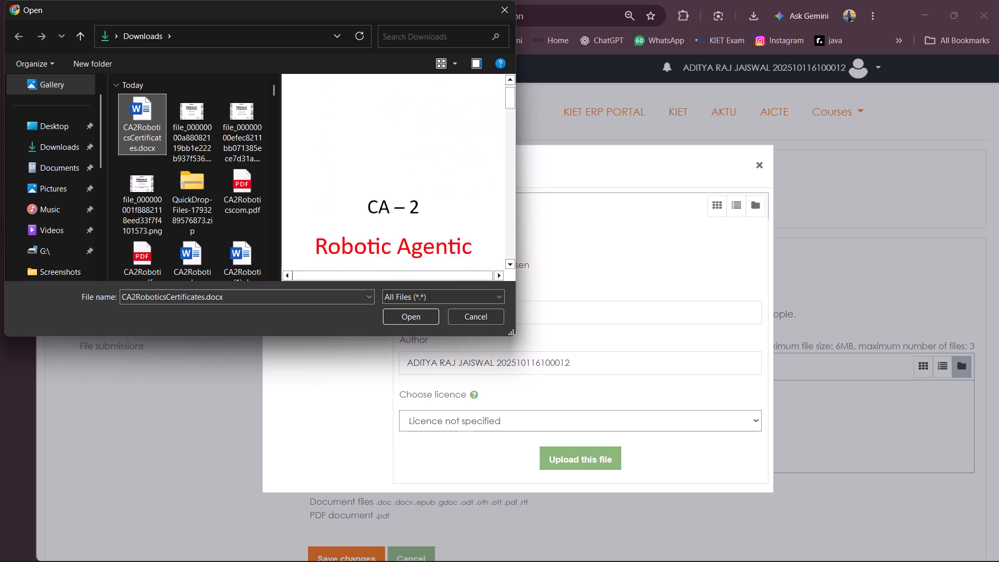
ctrl+scroll(401, 183, down, 3)
scroll(401, 183, up, 1)
scroll(401, 183, down, 4)
ctrl+scroll(401, 183, up, 2)
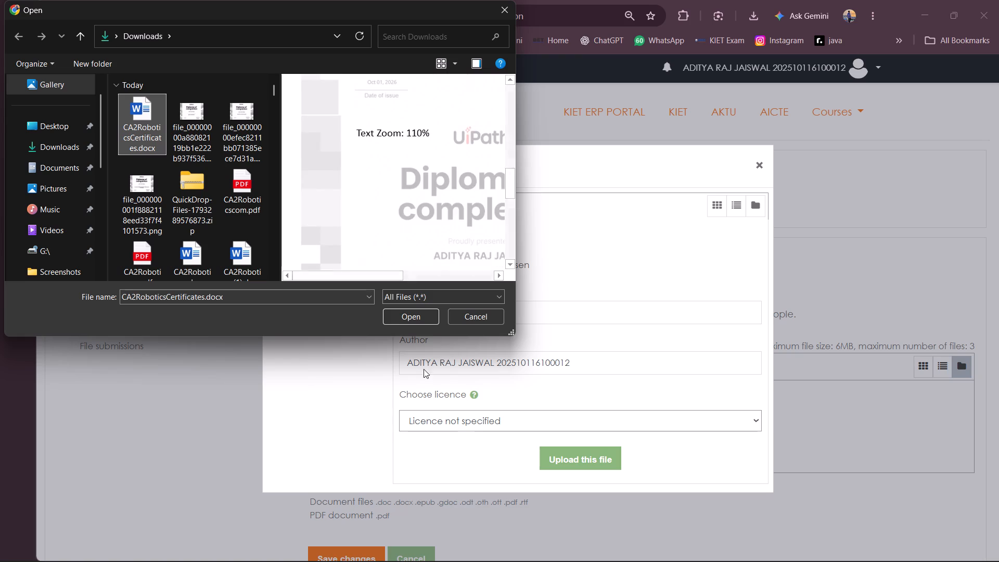
ctrl+scroll(398, 235, down, 5)
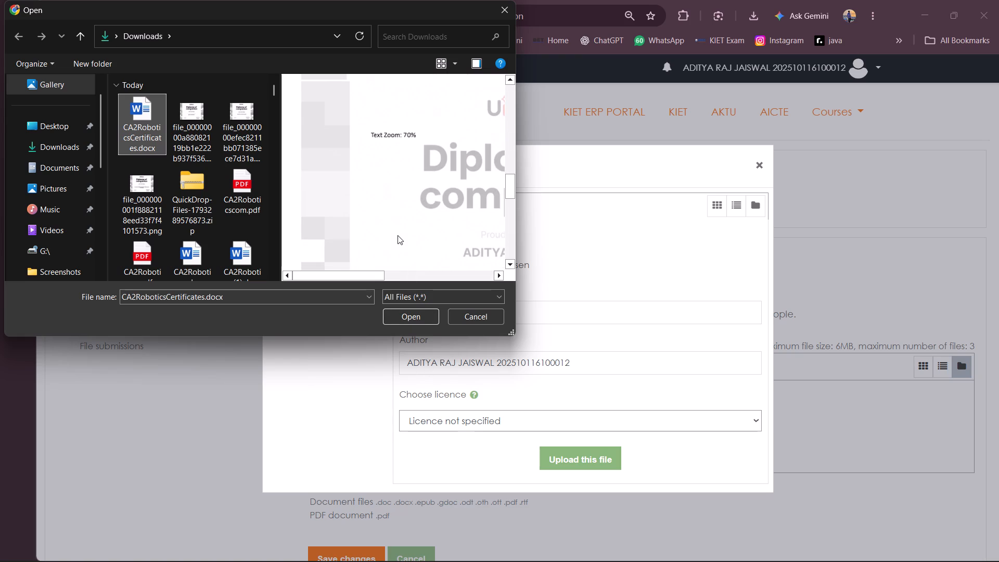
ctrl+scroll(398, 235, down, 1)
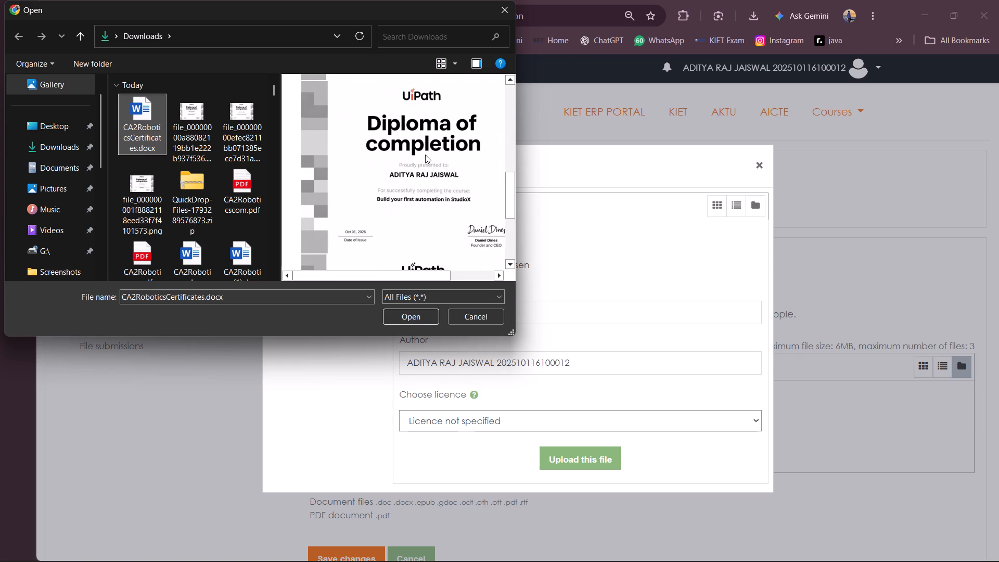
scroll(425, 155, up, 6)
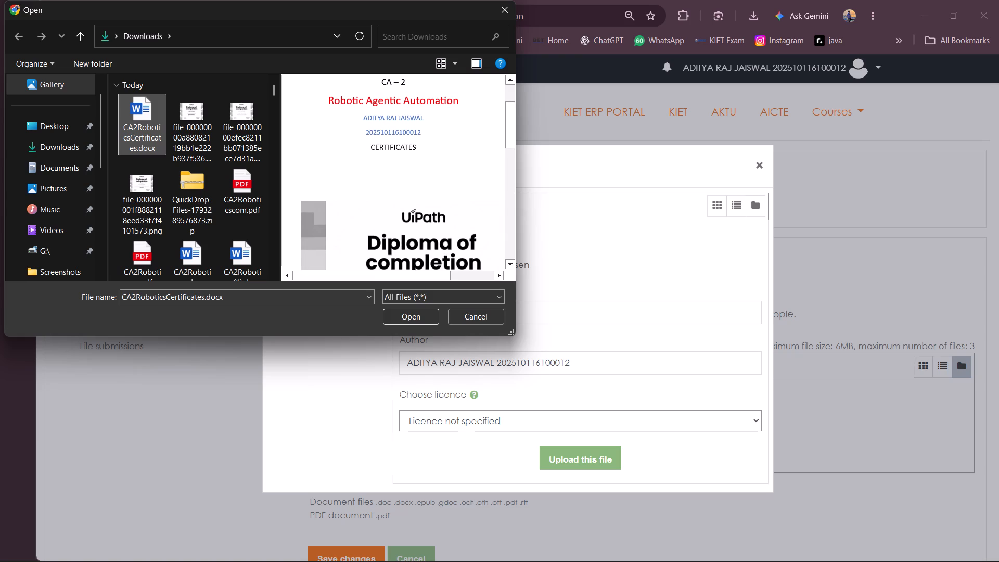
Attach CA2RoboticsCertificates.docx from Downloads and upload it to the CERTIFICATES submission's files.
scroll(425, 163, up, 5)
click(401, 320)
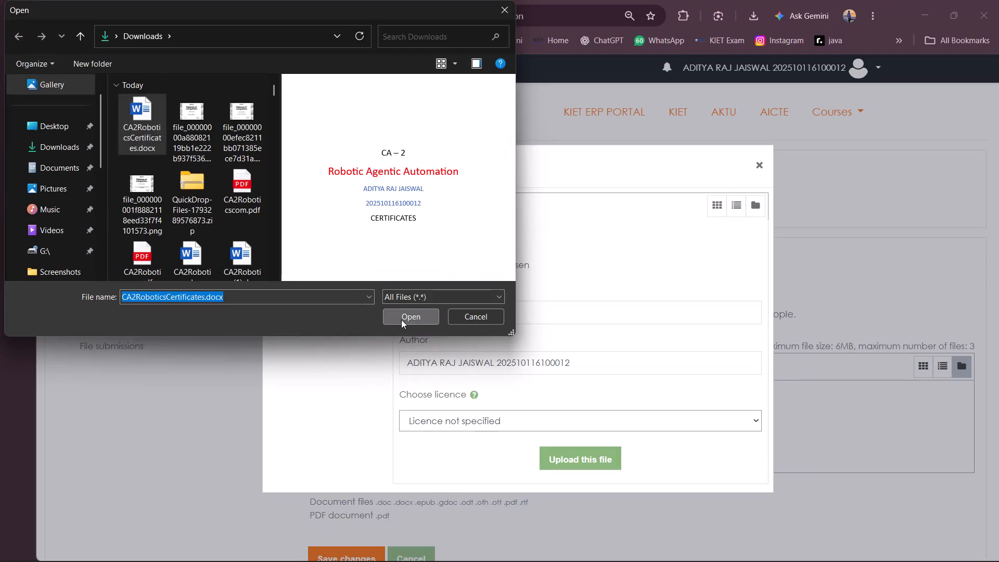
click(578, 465)
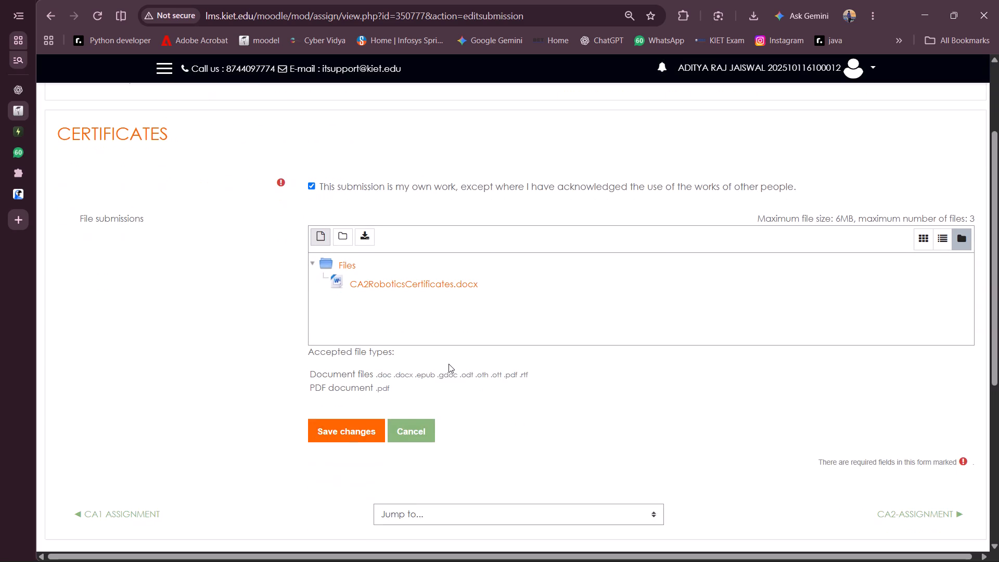
Save the CERTIFICATES submission and look over its submission status page.
click(342, 414)
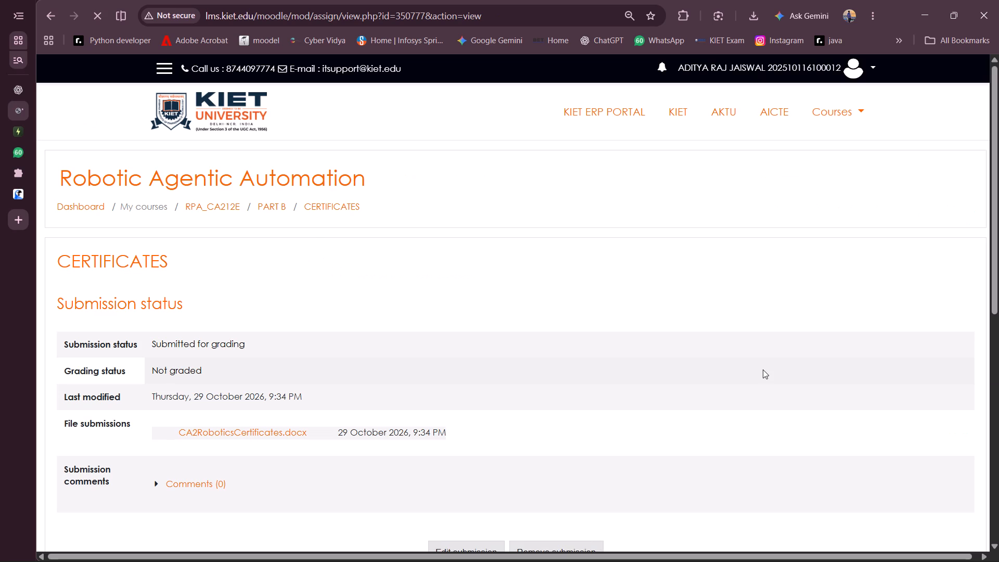
scroll(604, 367, down, 3)
scroll(542, 411, up, 4)
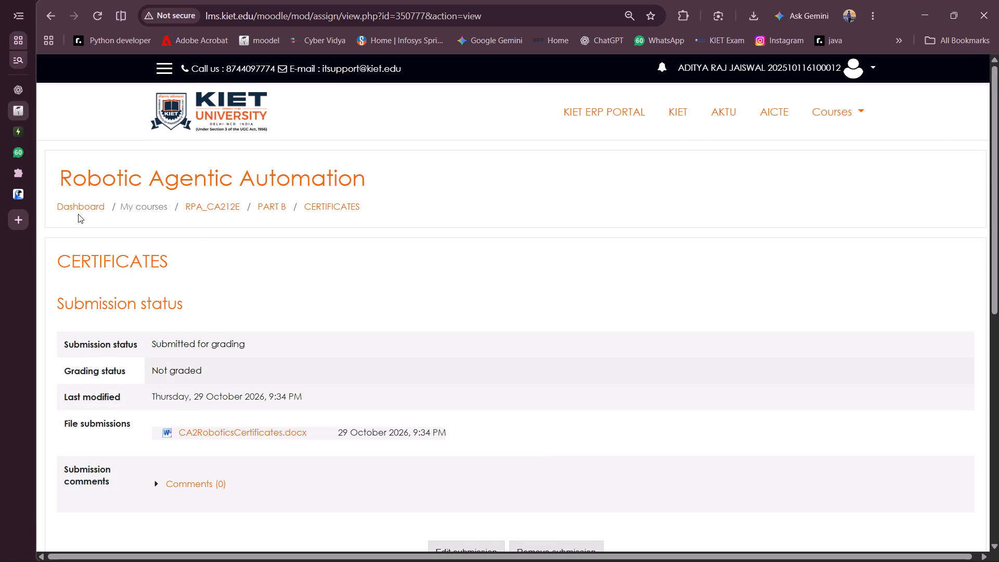
Return to the Moodle dashboard from the CERTIFICATES assignment page.
click(78, 214)
click(79, 208)
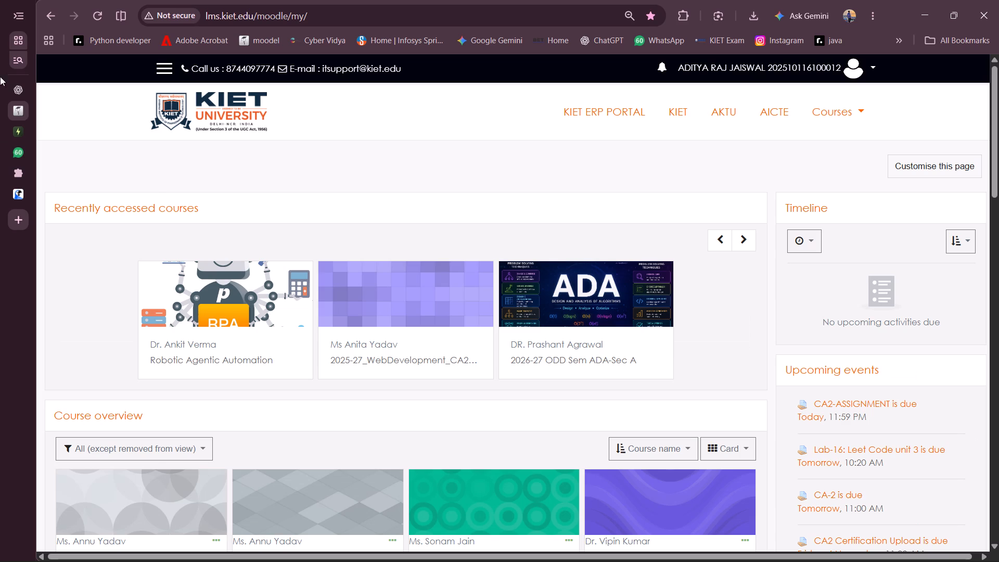
Switch to the QuickDrop page and look over its file transfer and messages sections.
click(68, 130)
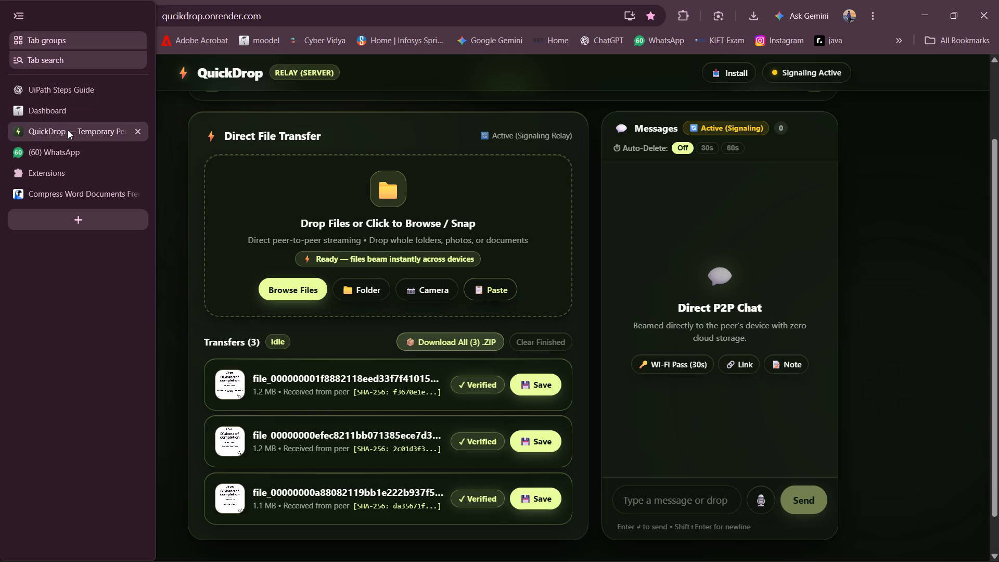
scroll(353, 251, down, 2)
scroll(353, 251, up, 1)
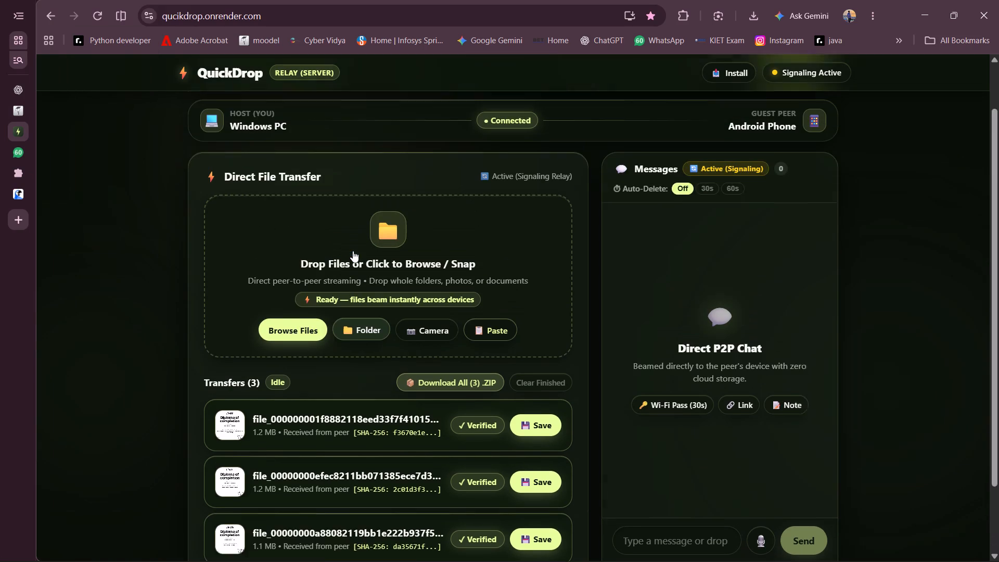
scroll(353, 251, up, 1)
scroll(795, 285, down, 1)
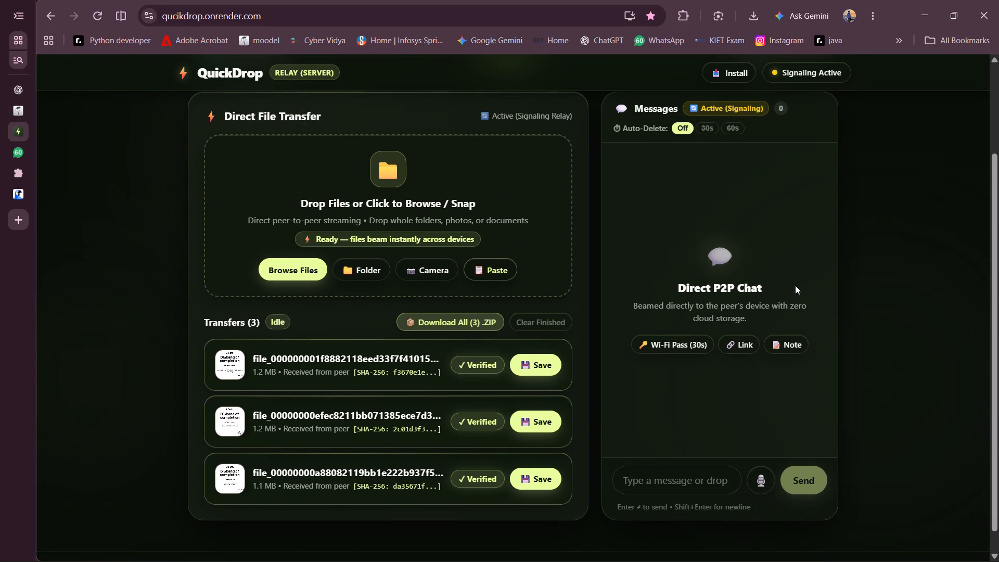
scroll(795, 285, down, 1)
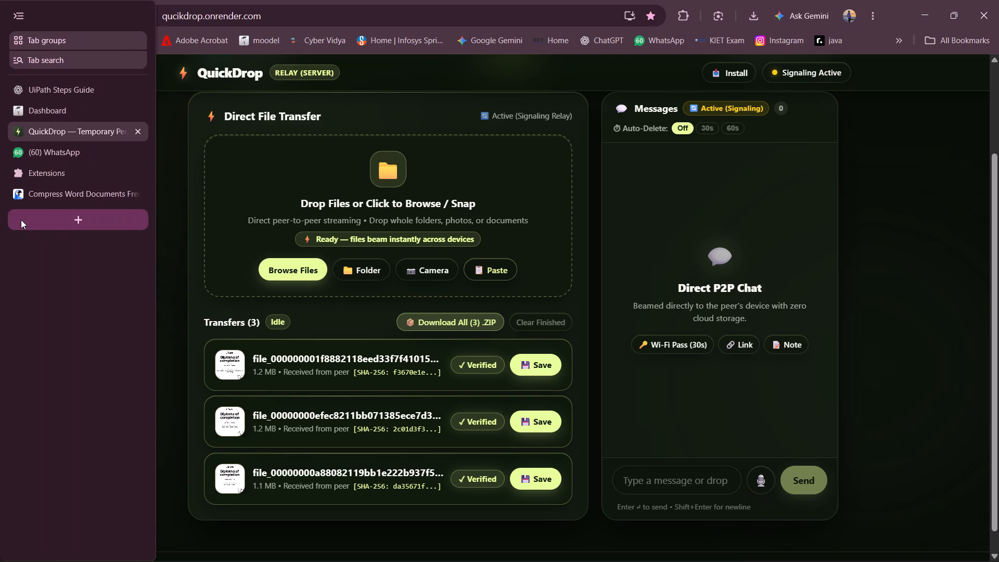